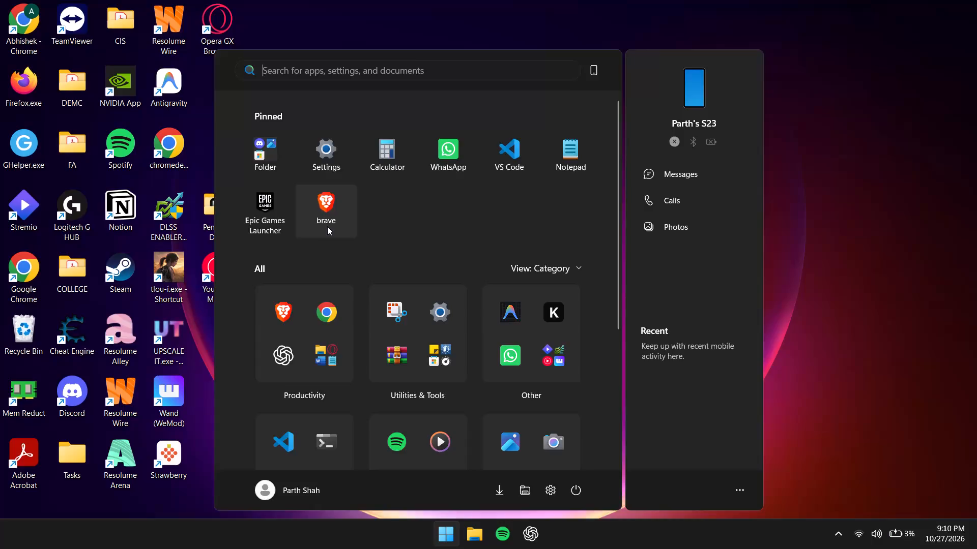
# Launch Google Chrome and dismiss its update notice.
pyautogui.write('chr')
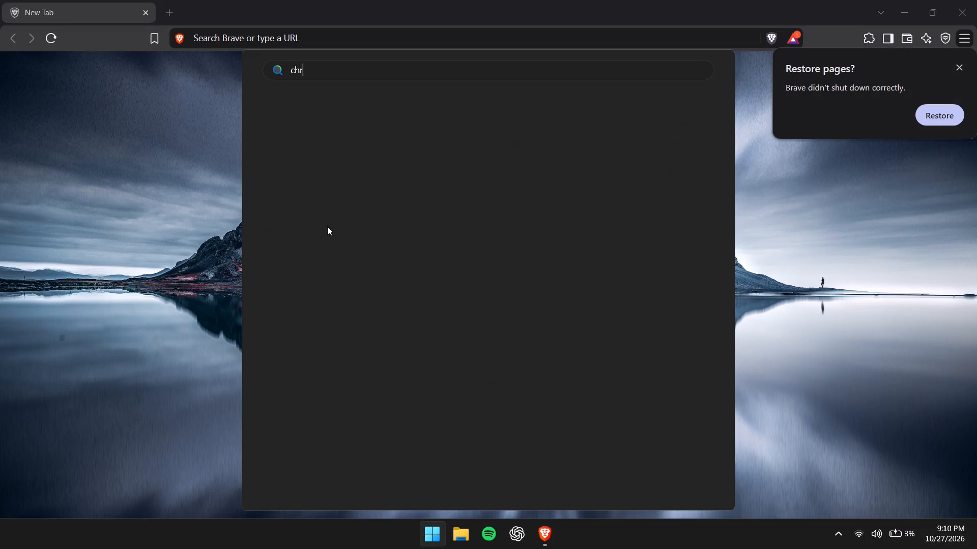
pyautogui.press('Return')
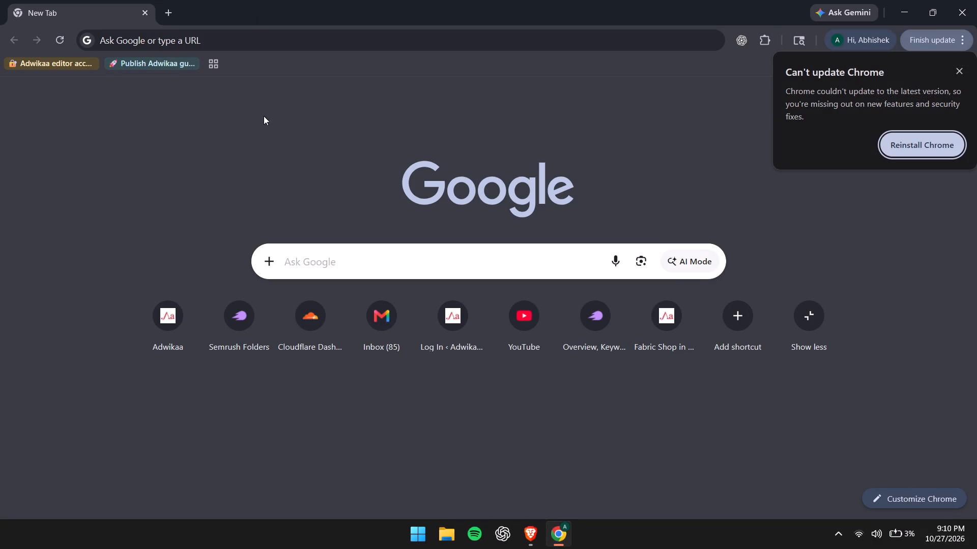
pyautogui.click(953, 69)
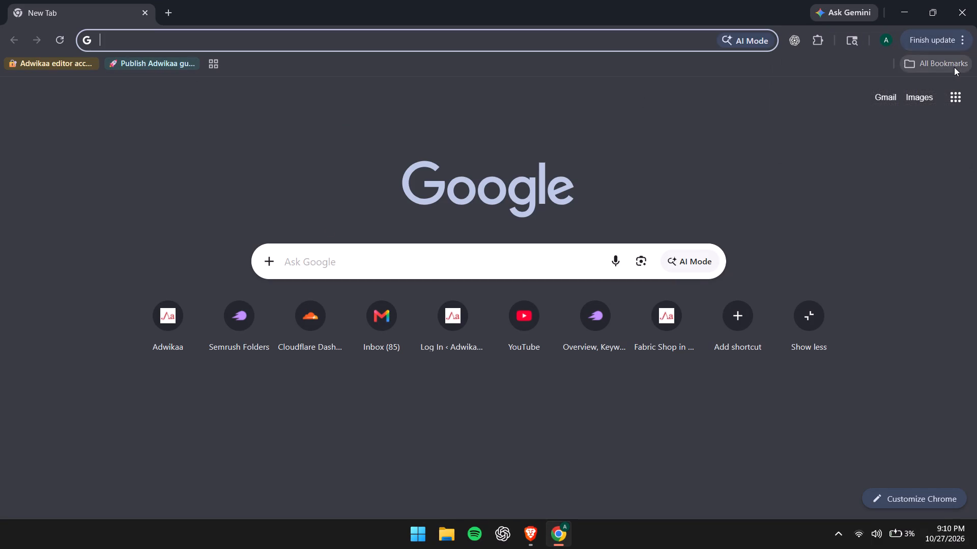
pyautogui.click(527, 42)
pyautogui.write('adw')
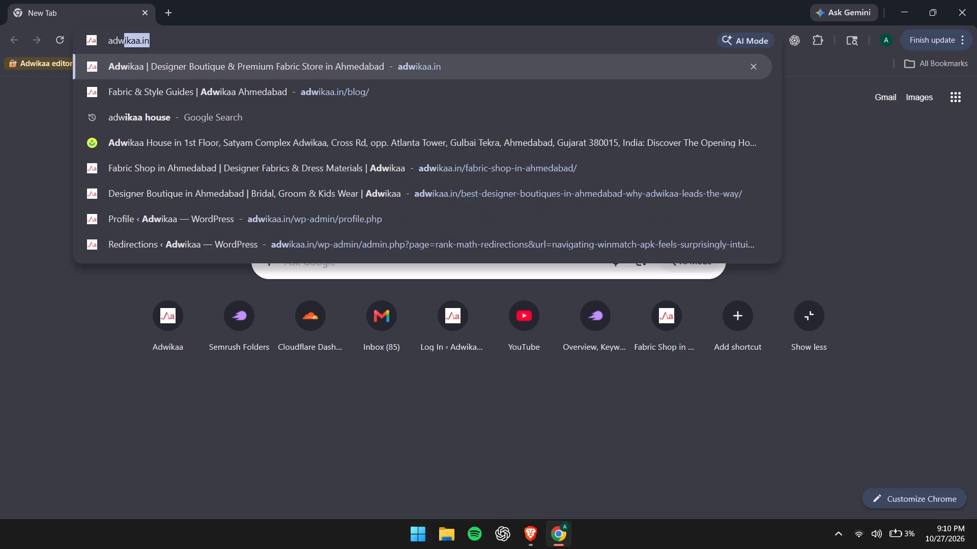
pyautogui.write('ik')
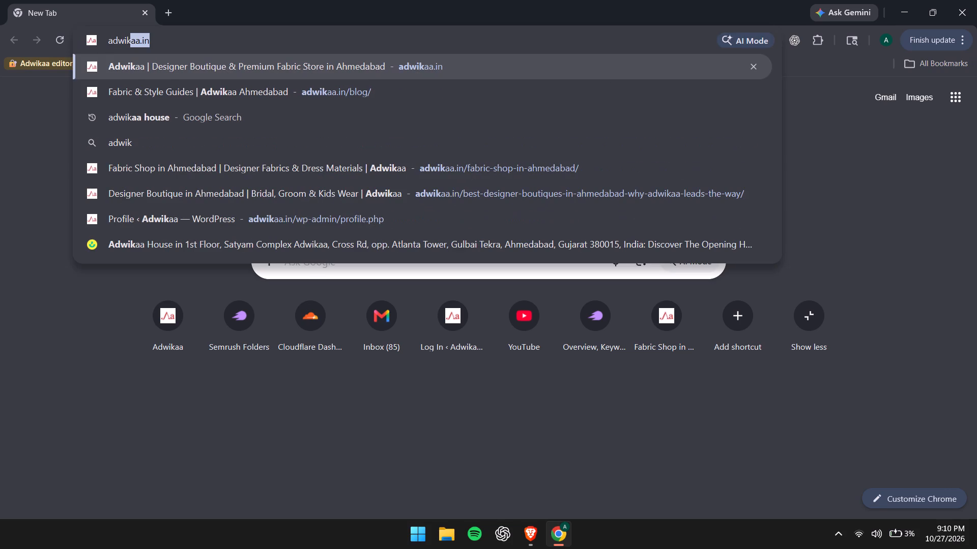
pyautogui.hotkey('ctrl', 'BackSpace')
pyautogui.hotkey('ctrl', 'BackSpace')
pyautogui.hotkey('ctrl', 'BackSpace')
# Open the Google Search Console welcome page from the browsing history suggestions.
pyautogui.write('seae')
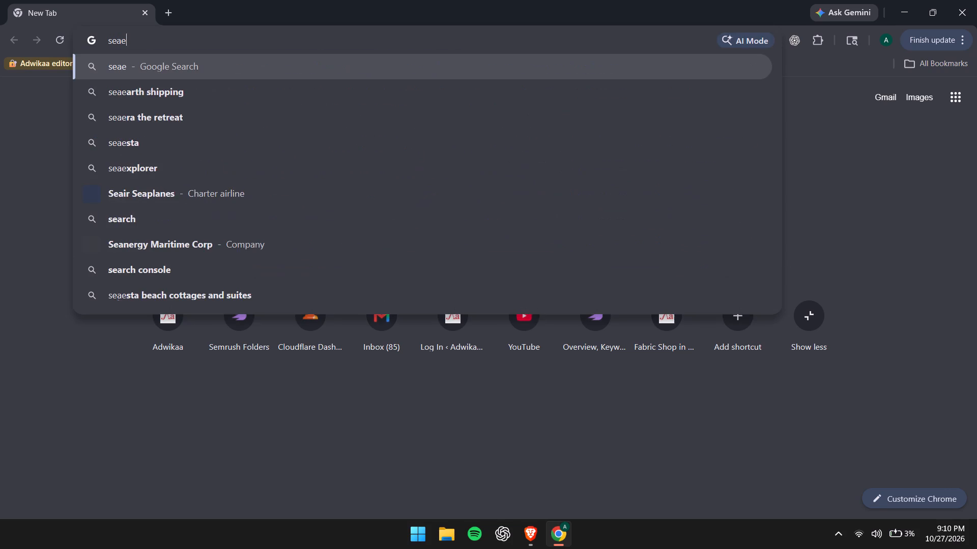
pyautogui.press('BackSpace')
pyautogui.press('BackSpace')
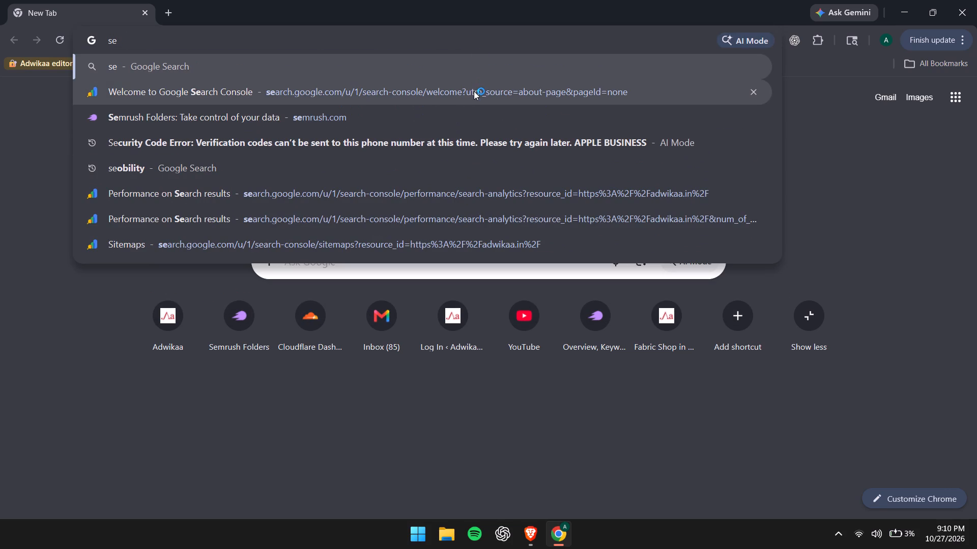
pyautogui.click(474, 91)
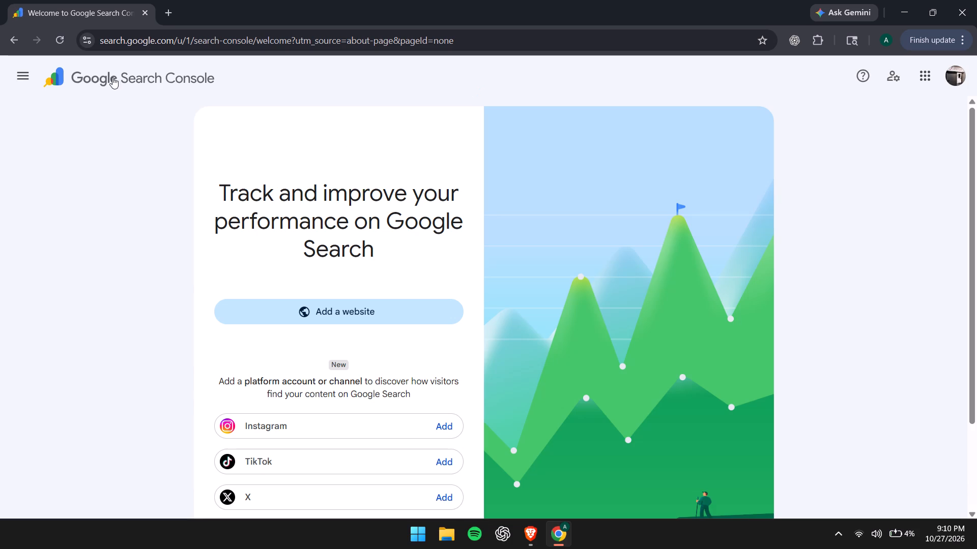
pyautogui.click(114, 77)
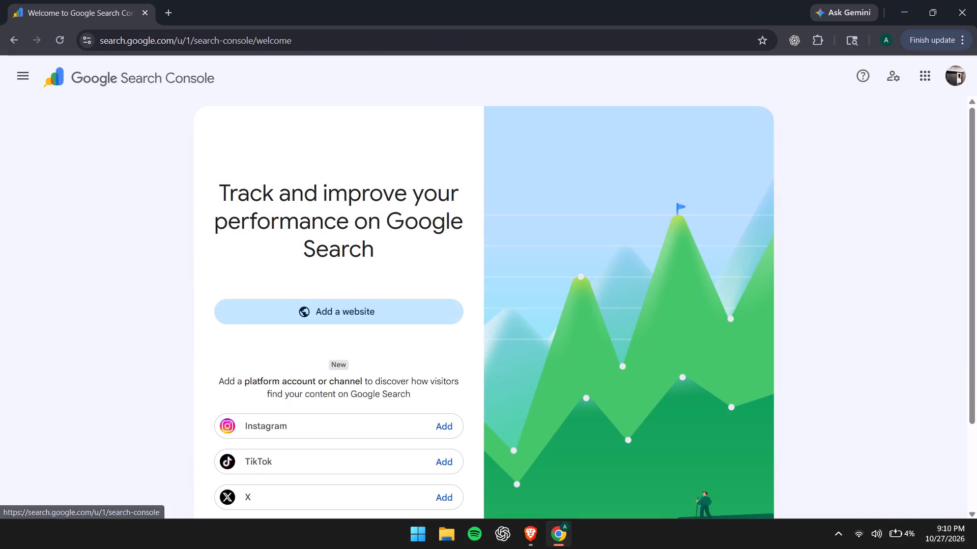
pyautogui.click(171, 77)
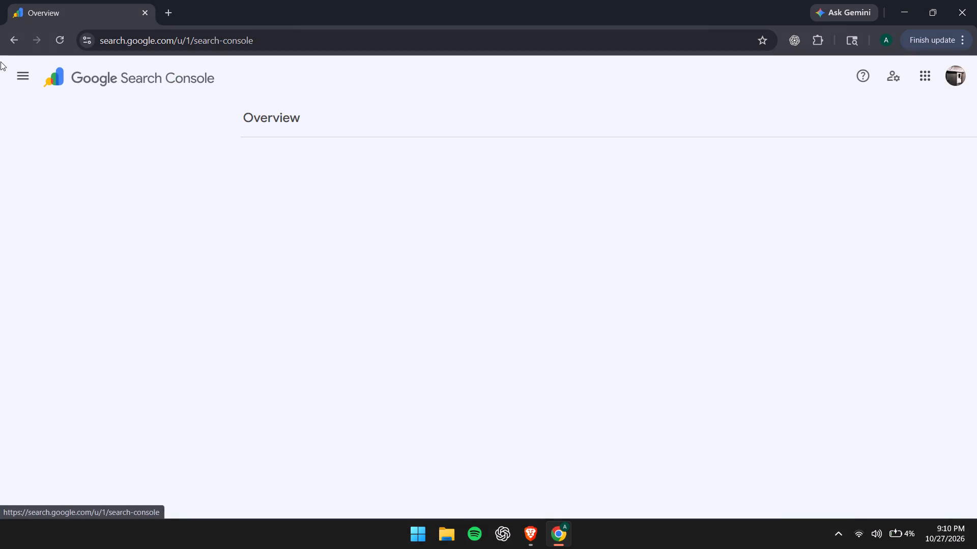
pyautogui.click(15, 78)
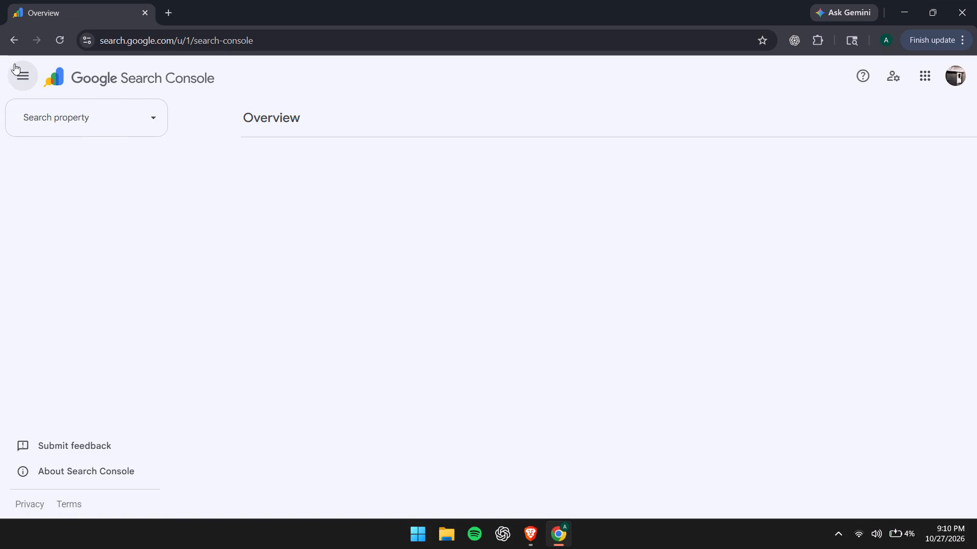
pyautogui.click(52, 101)
pyautogui.click(78, 133)
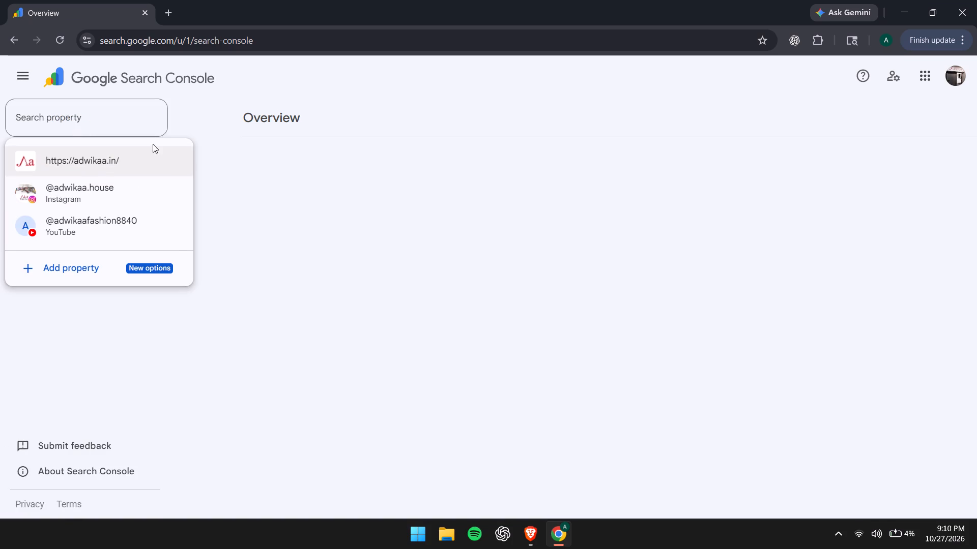
pyautogui.click(115, 157)
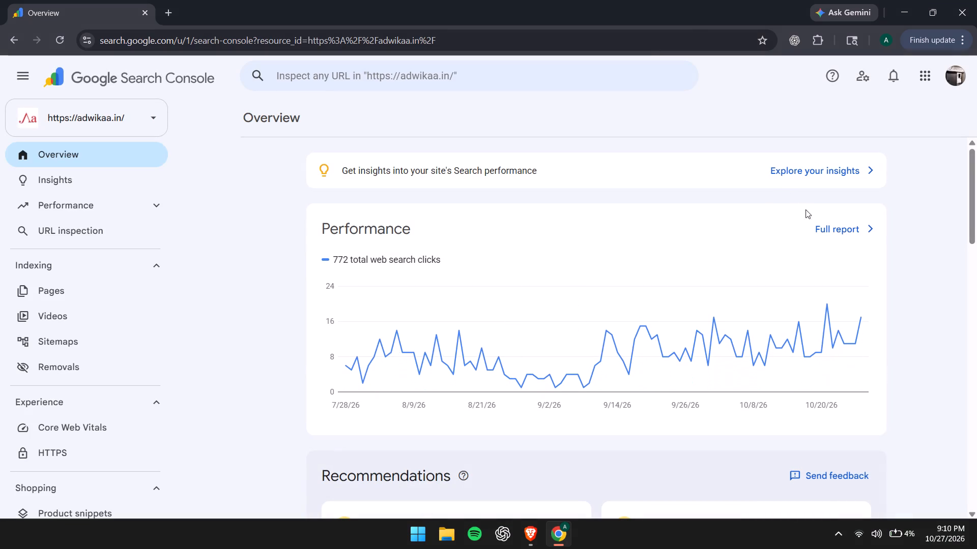
# Open the full search Performance report and set its date range to 7 days.
pyautogui.click(834, 230)
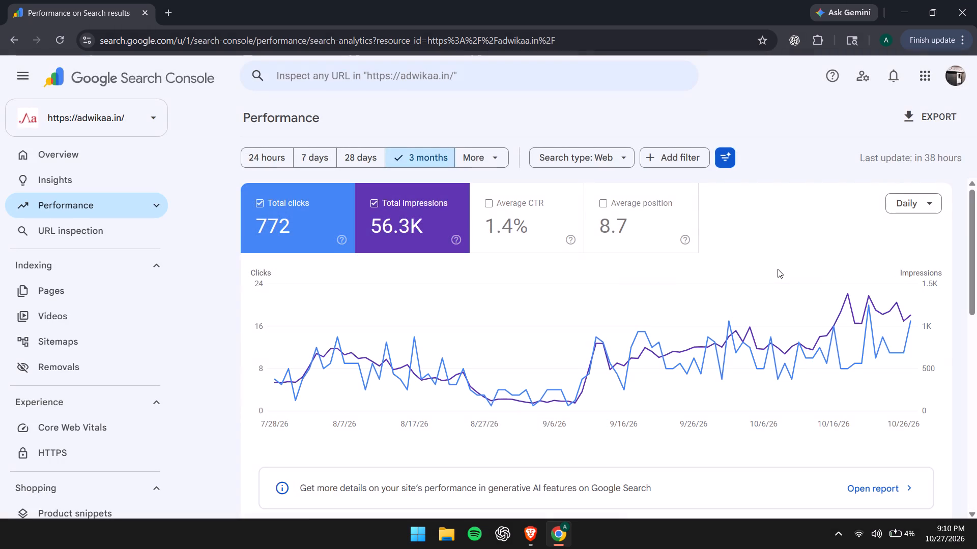
pyautogui.click(307, 158)
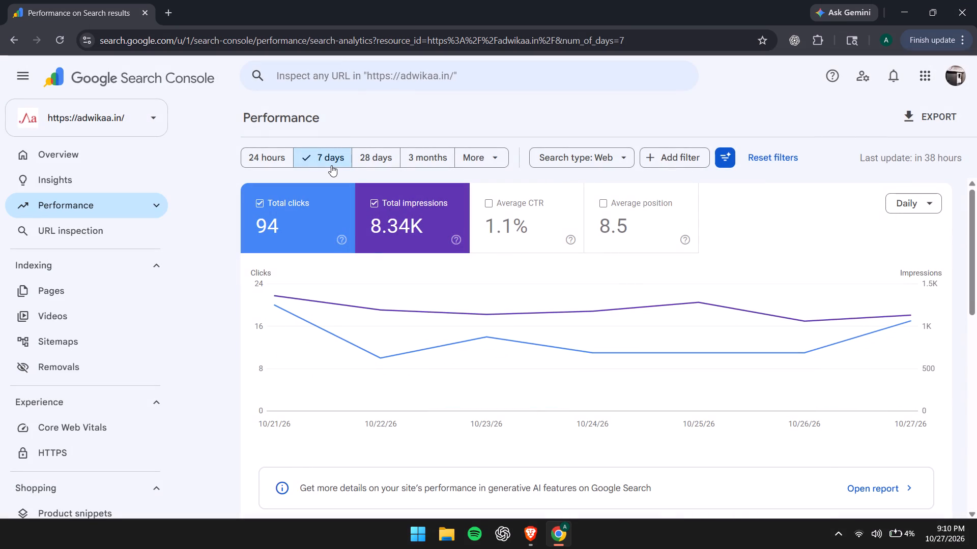
# Open the Generative AI features report and examine its impressions chart and top pages.
pyautogui.scroll(-1, 717, 289)
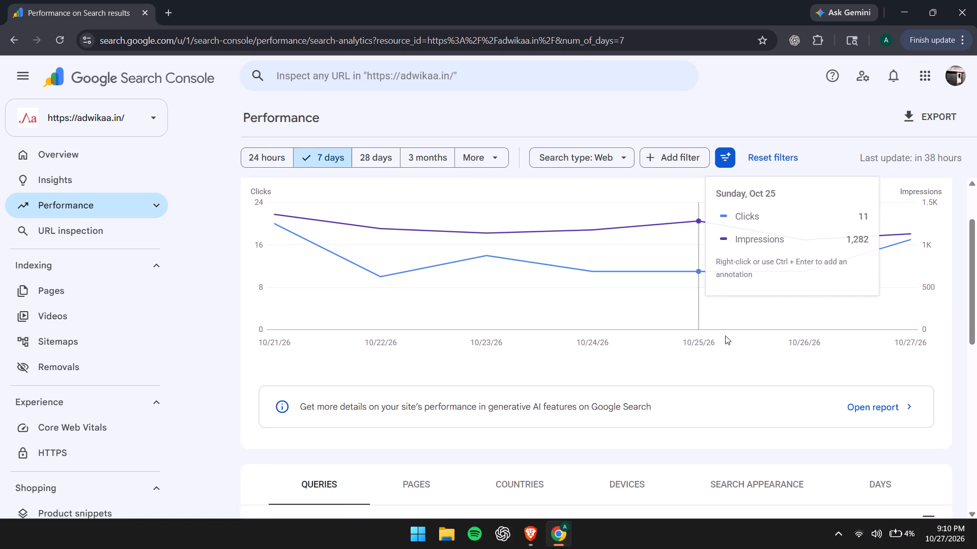
pyautogui.click(887, 405)
pyautogui.scroll(-2, 887, 405)
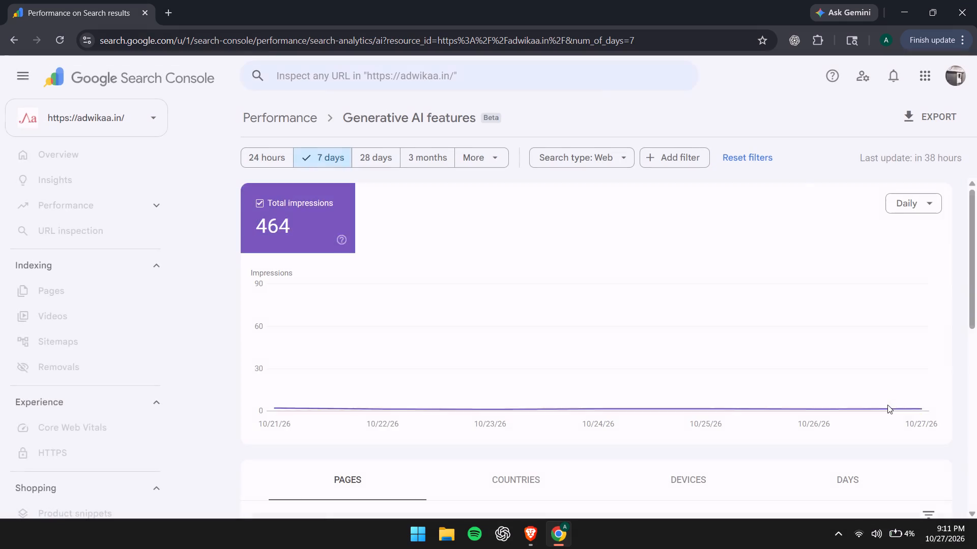
pyautogui.scroll(-3, 887, 405)
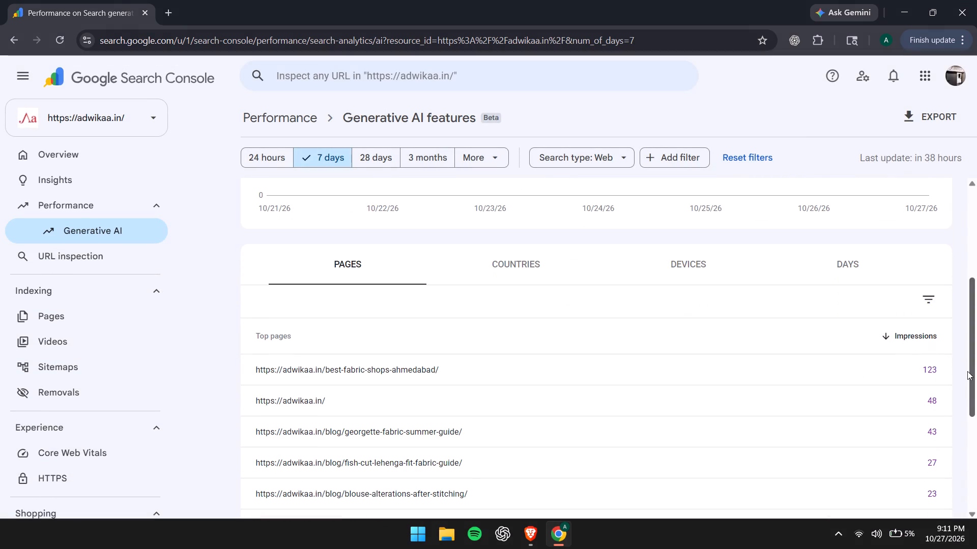
pyautogui.scroll(5, 918, 365)
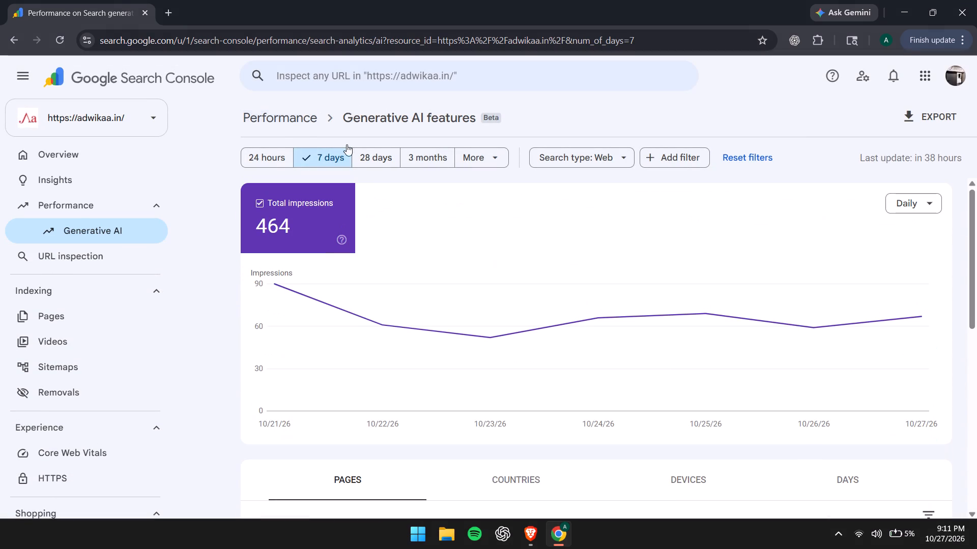
# Set the date range to 28 days, return to the main Performance report and examine the top queries.
pyautogui.click(385, 147)
pyautogui.click(298, 115)
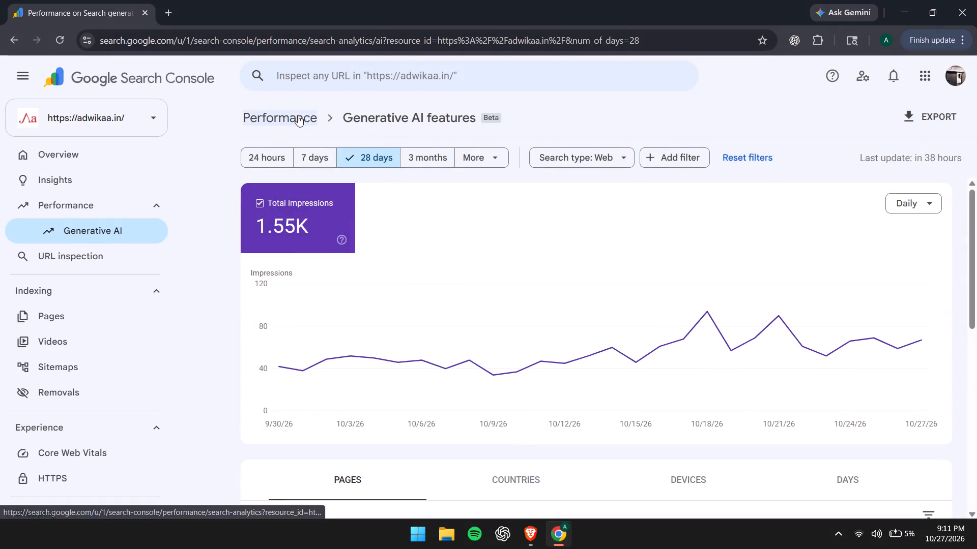
pyautogui.scroll(-2, 726, 358)
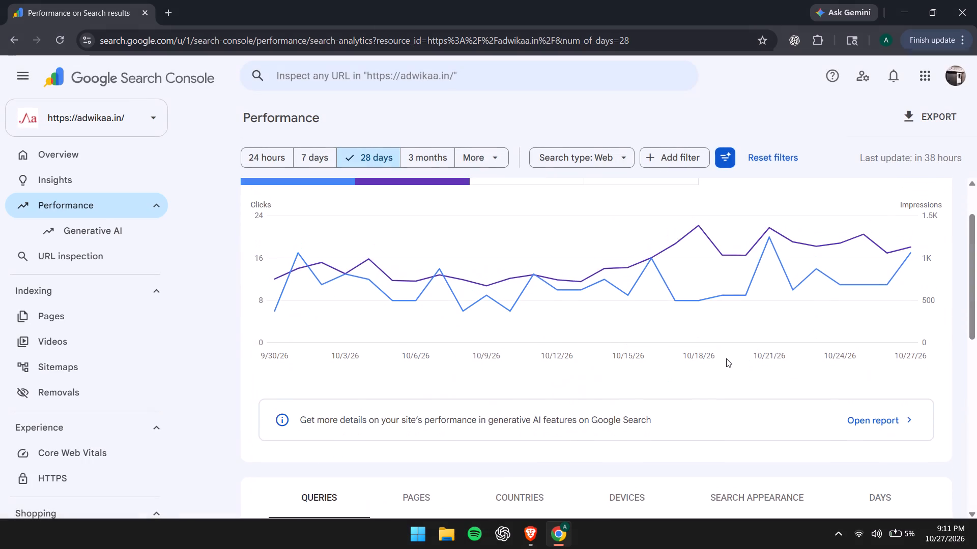
pyautogui.scroll(-4, 726, 358)
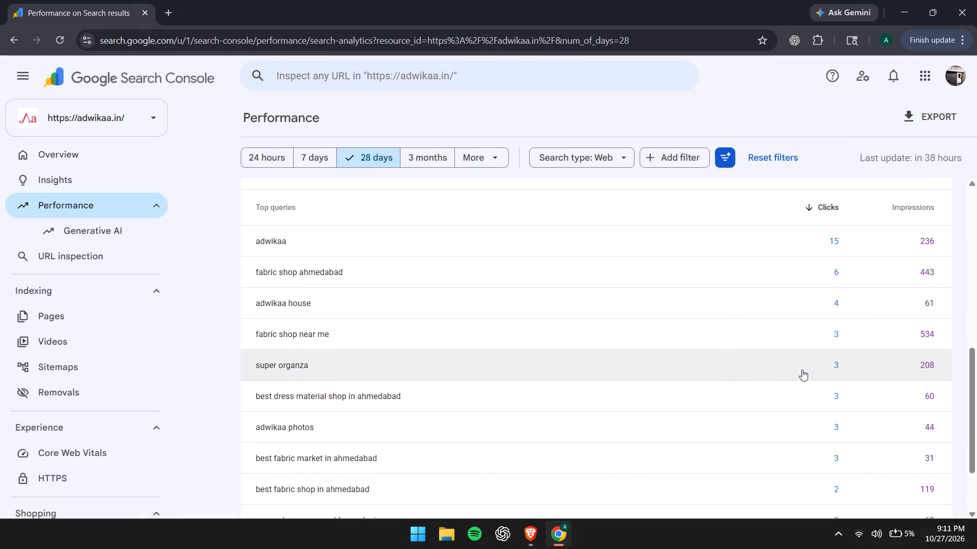
pyautogui.scroll(1, 582, 253)
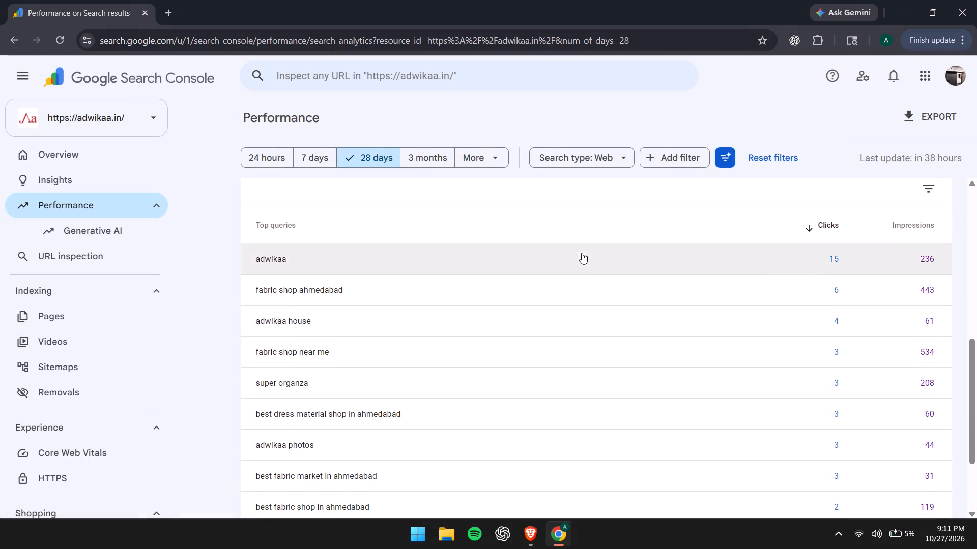
pyautogui.scroll(2, 582, 253)
# Set the Performance report's date range to 7 days and examine the top queries.
pyautogui.click(319, 164)
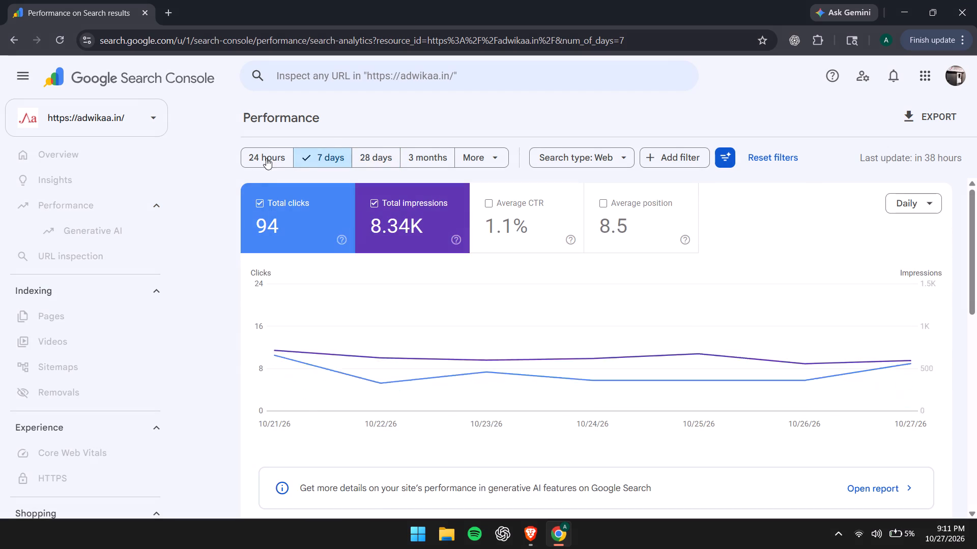
pyautogui.scroll(-4, 406, 434)
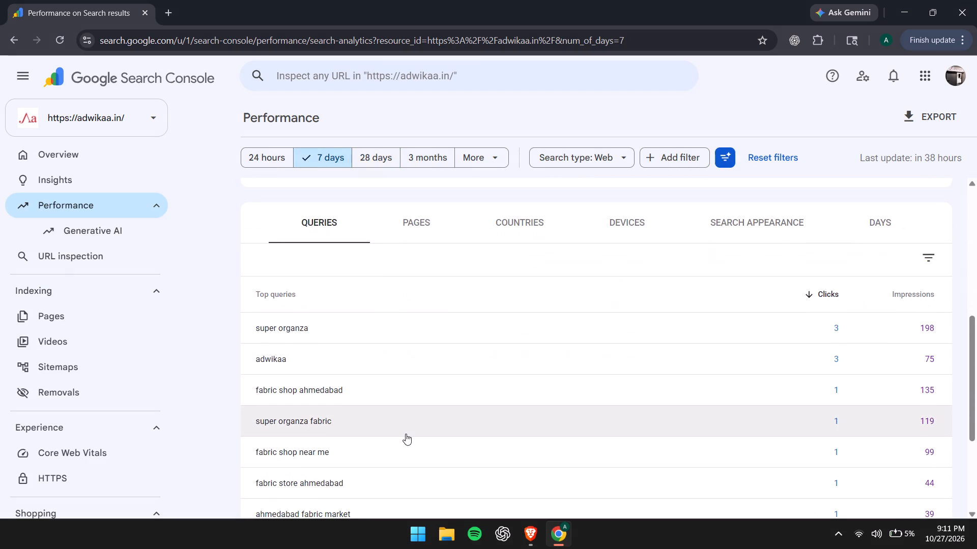
pyautogui.scroll(-1, 406, 434)
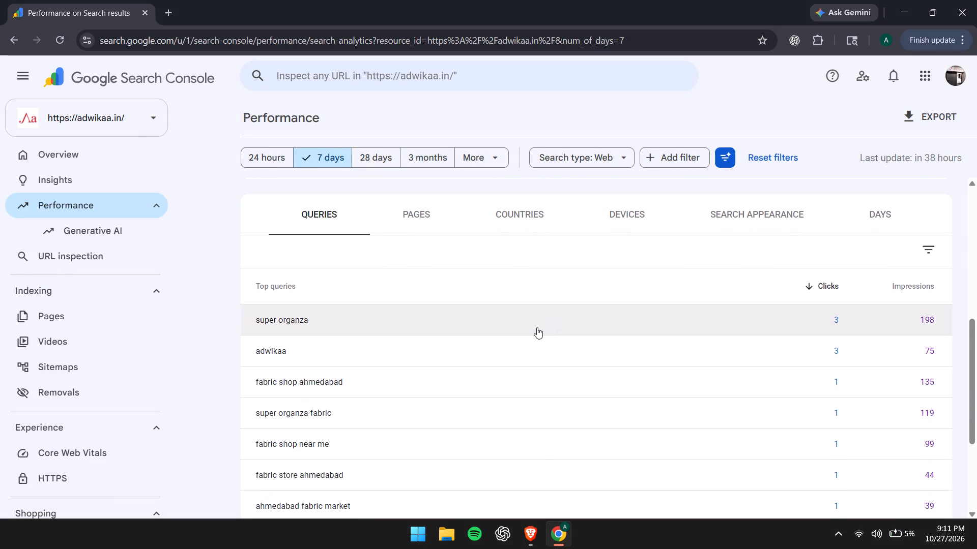
# Filter the Performance report by the query "super organza" and examine its daily clicks and impressions.
pyautogui.click(537, 327)
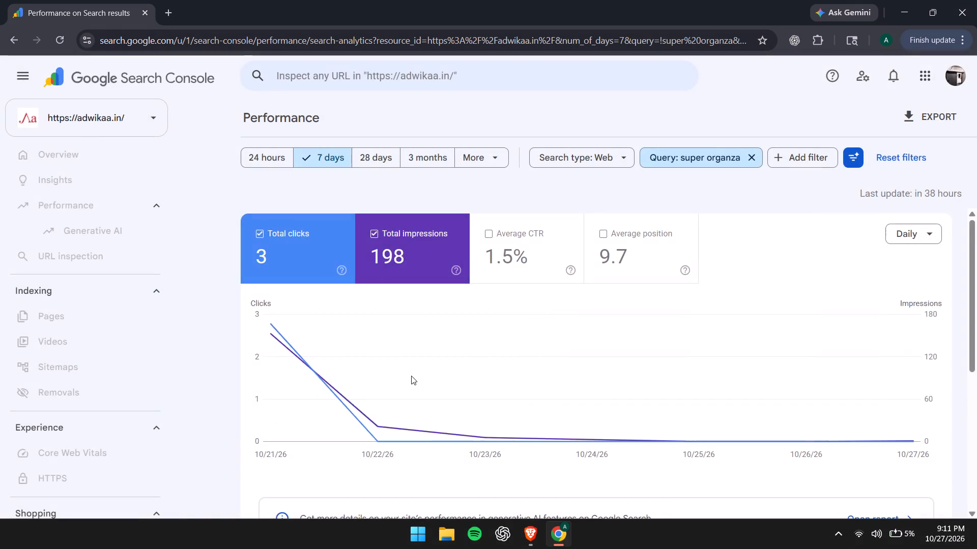
pyautogui.scroll(-1, 411, 376)
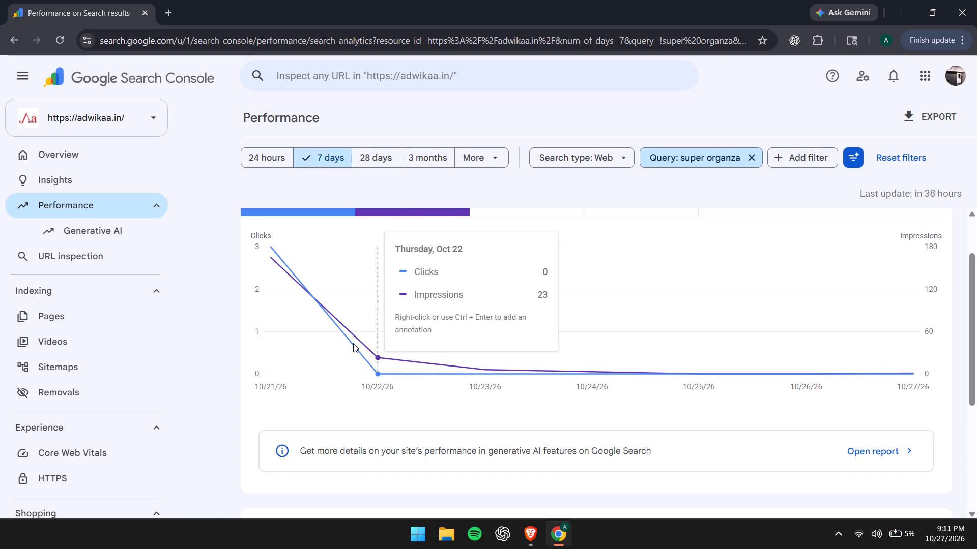
pyautogui.scroll(-4, 353, 343)
pyautogui.scroll(3, 353, 343)
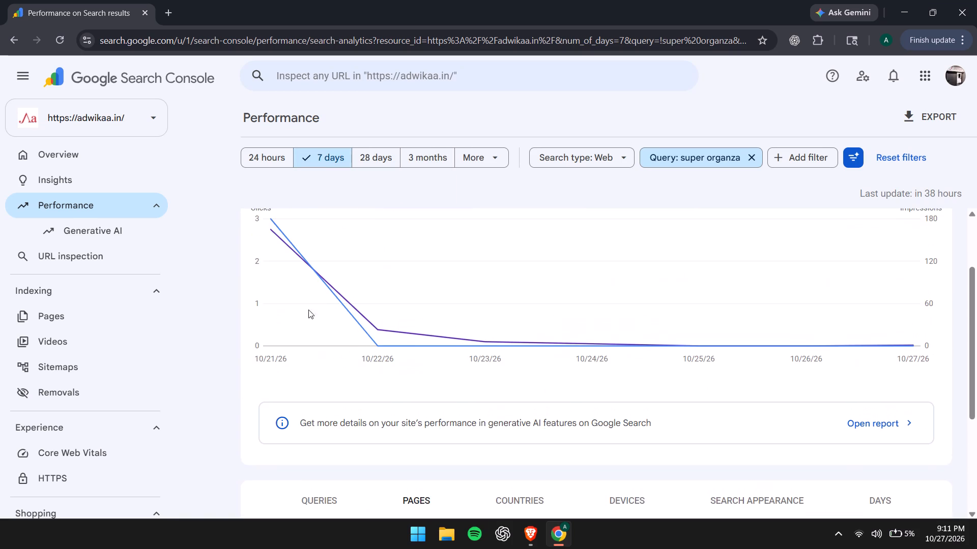
pyautogui.scroll(1, 281, 293)
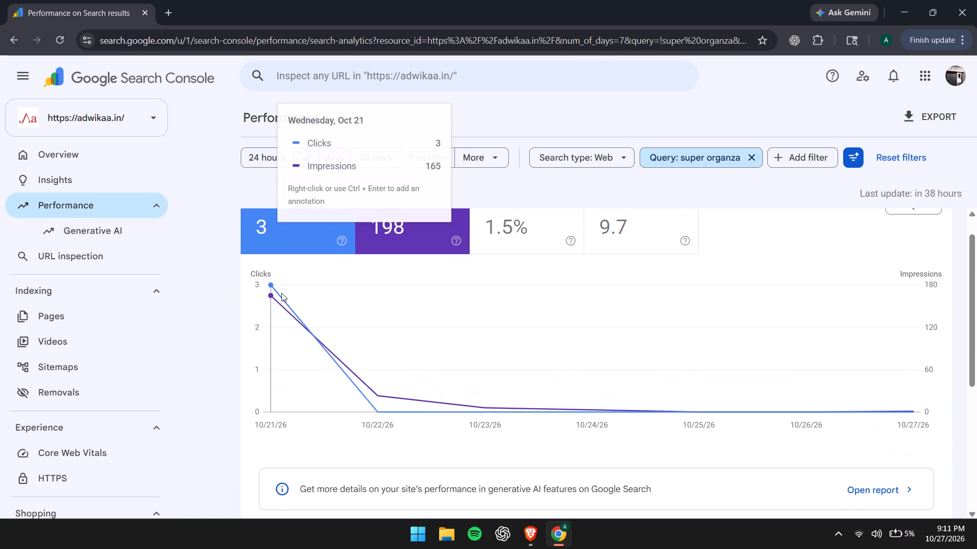
pyautogui.scroll(2, 281, 293)
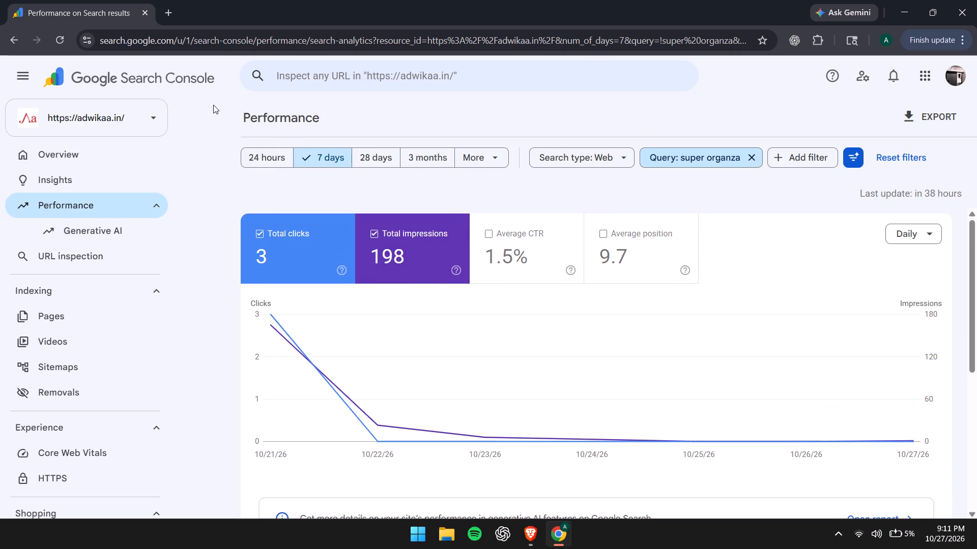
# Return to the property overview, open the site's Insights report and examine its top content.
pyautogui.click(55, 165)
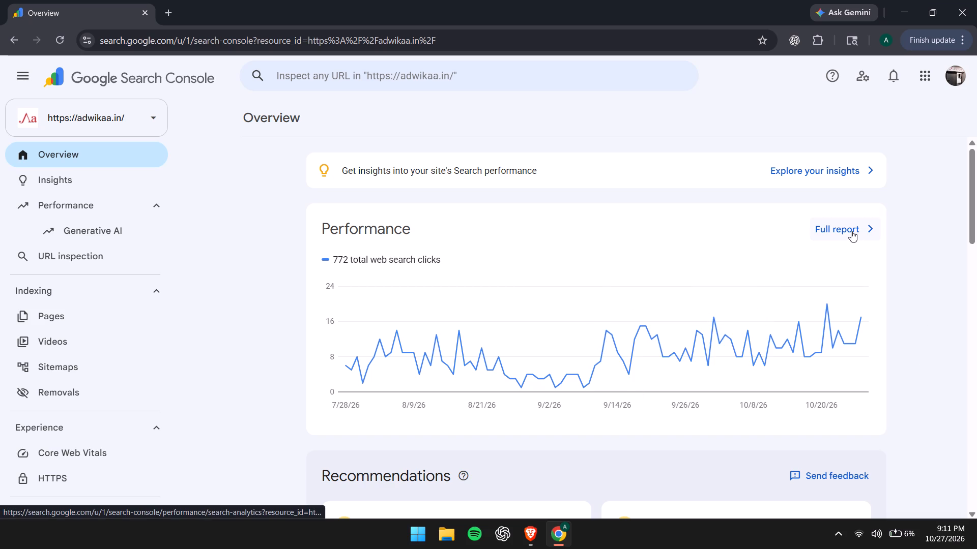
pyautogui.click(823, 161)
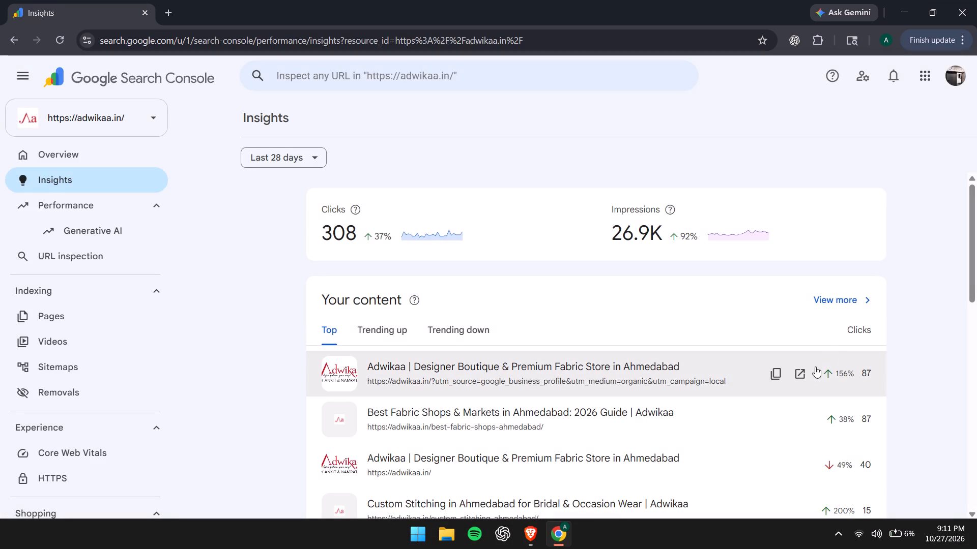
pyautogui.scroll(-3, 769, 376)
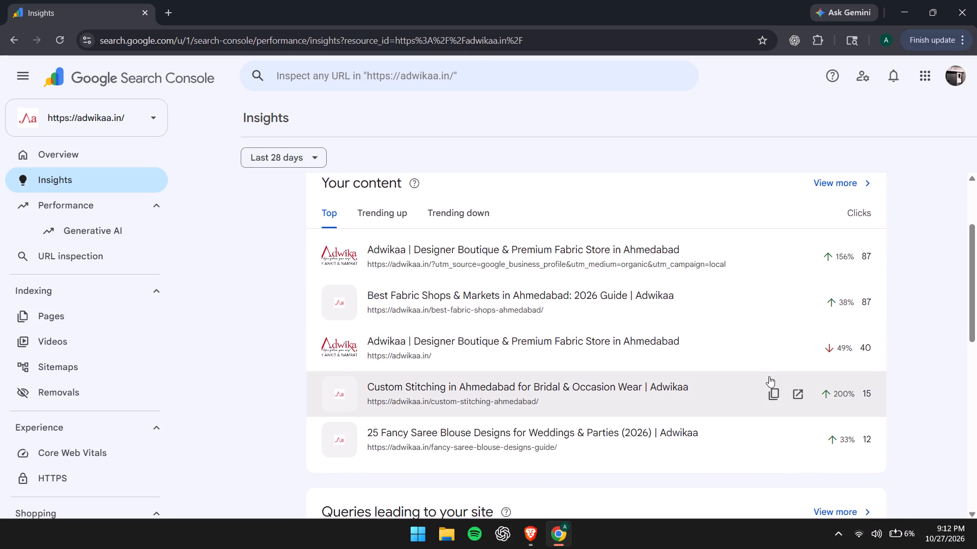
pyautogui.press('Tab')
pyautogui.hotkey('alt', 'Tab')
# Open the Shopdeck Seller Dashboard at pro.shopdeck.com in a new browser tab.
pyautogui.click(169, 8)
pyautogui.write('pr')
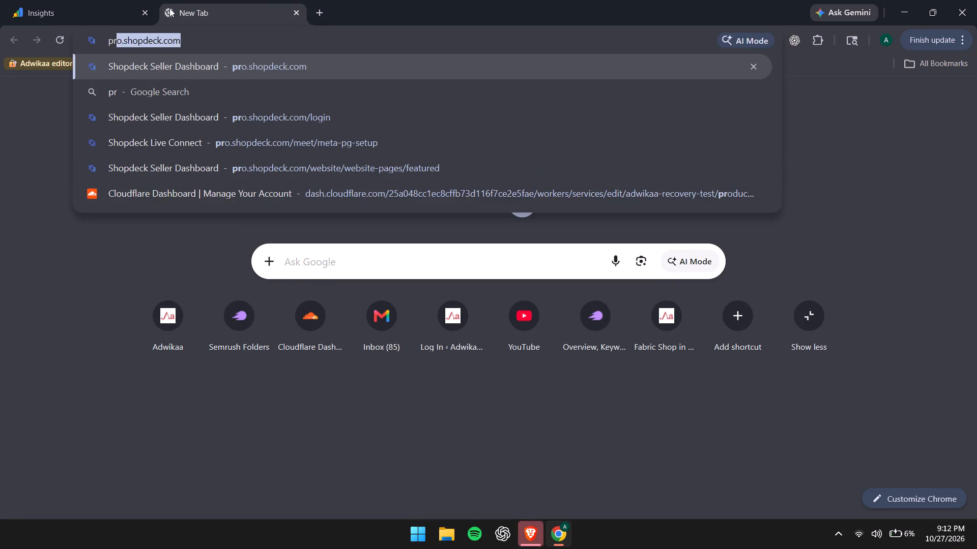
pyautogui.press('Return')
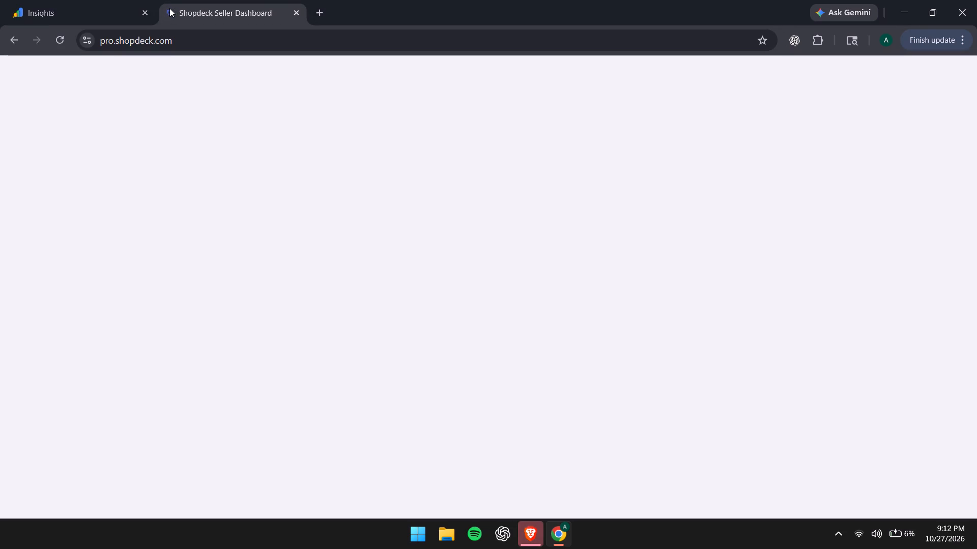
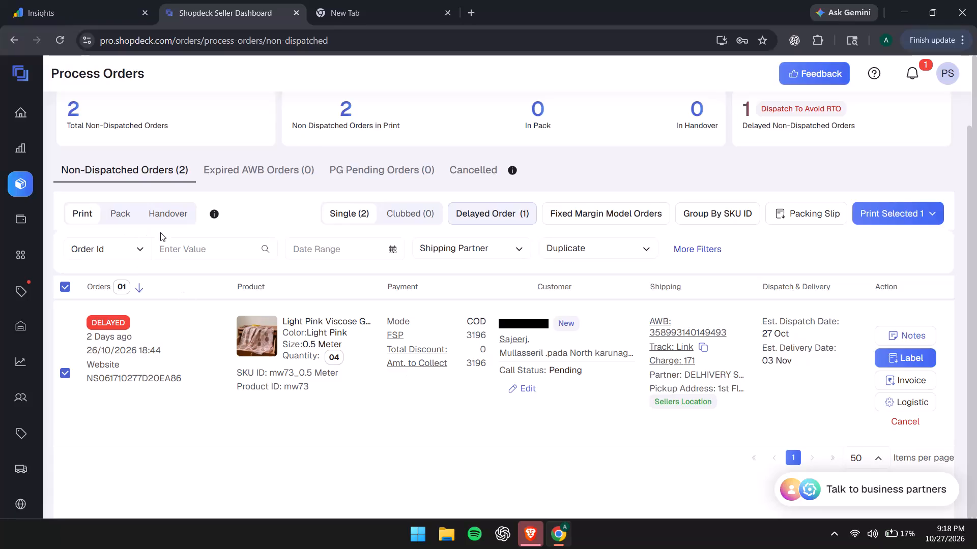
# Check the non-dispatched orders in the Handover and Pack stages, and return to the unfiltered Print stage list.
pyautogui.click(177, 223)
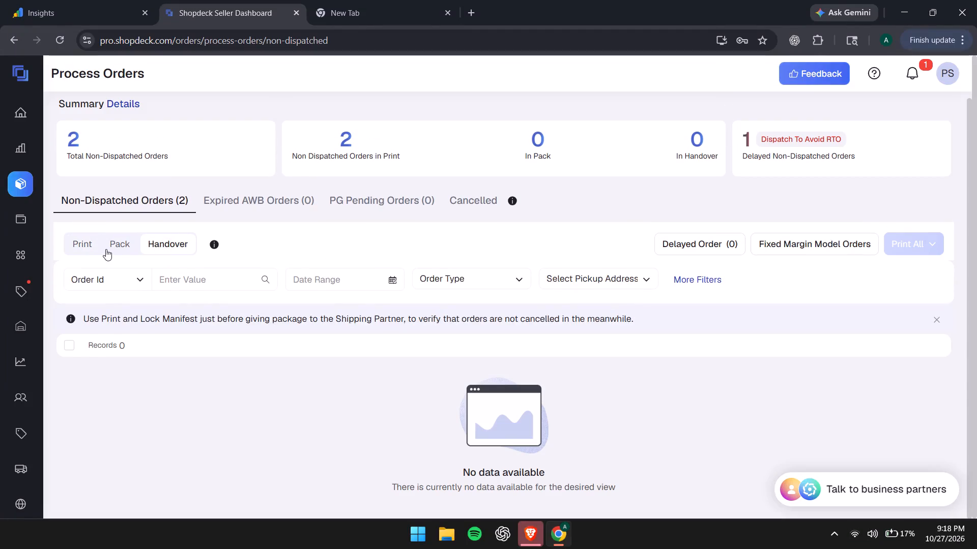
pyautogui.click(106, 249)
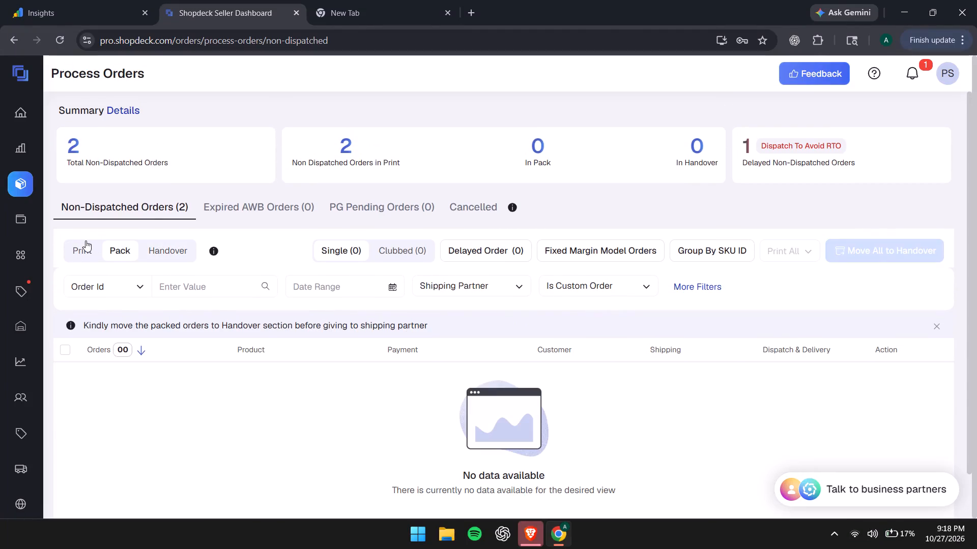
pyautogui.click(85, 242)
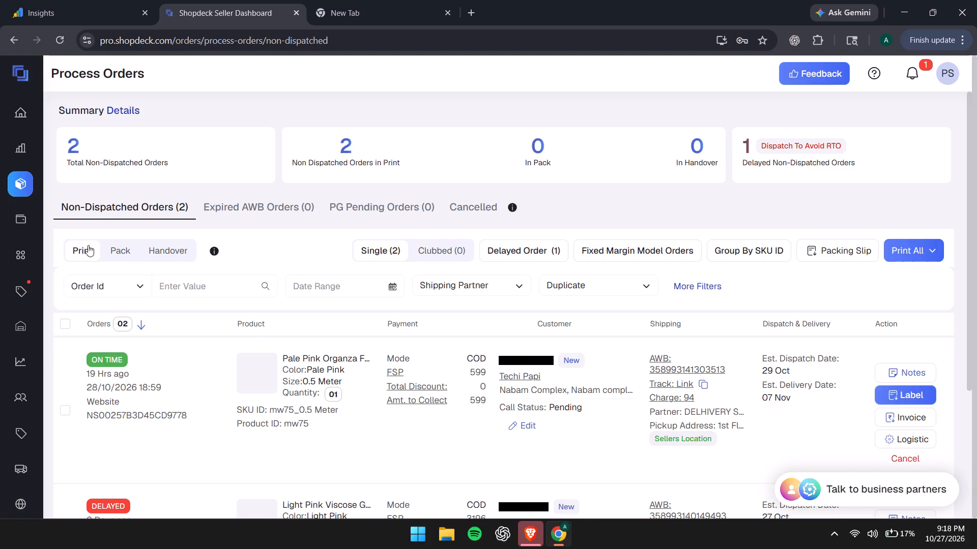
pyautogui.scroll(-2, 578, 287)
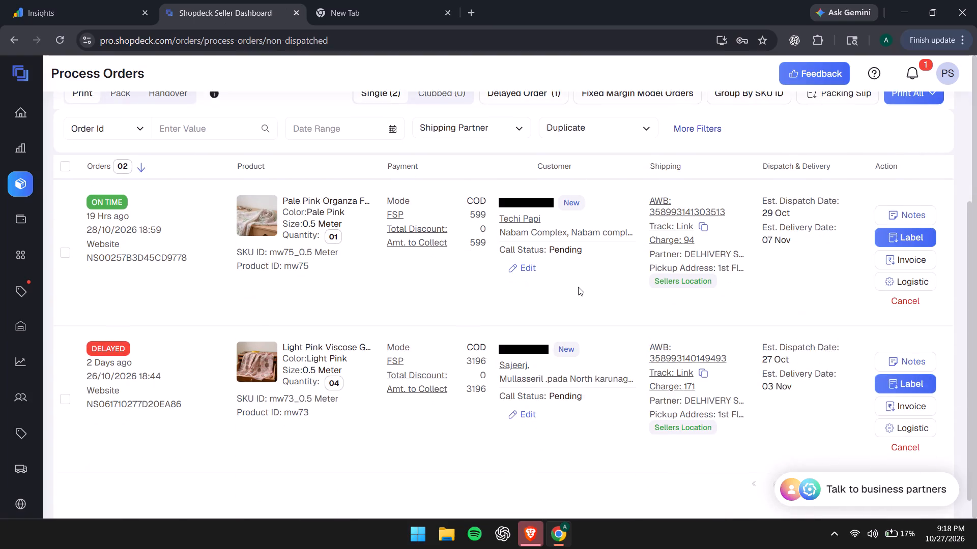
pyautogui.click(578, 287)
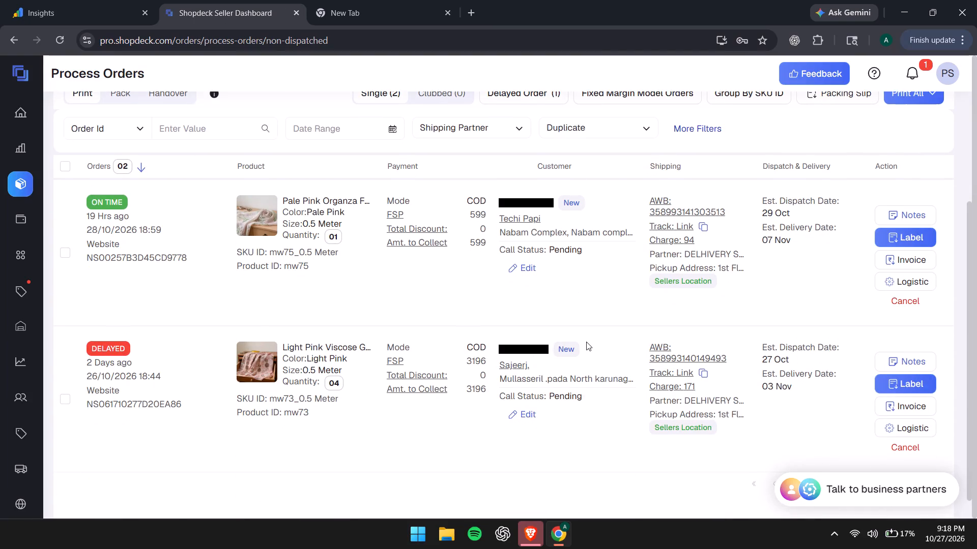
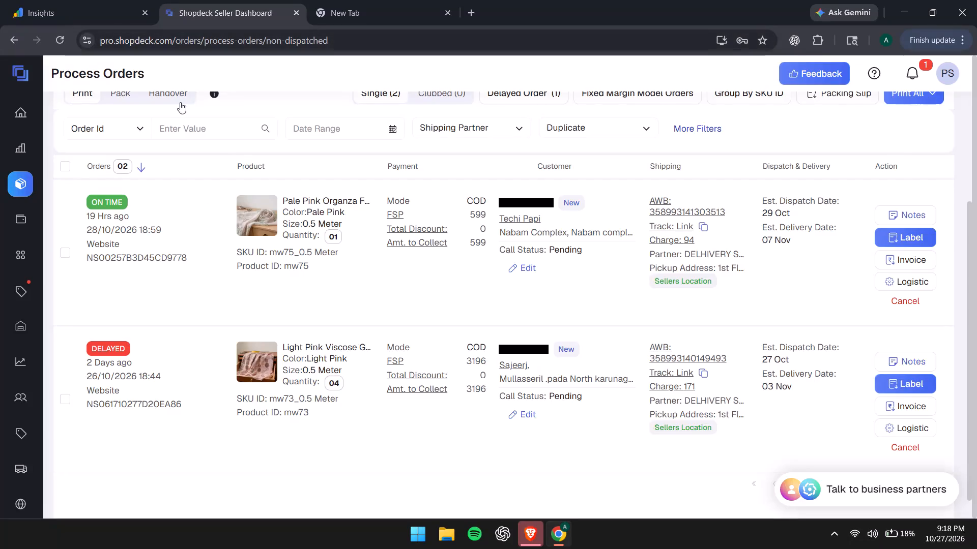
# Check the Handover stage for non-dispatched orders and return to the Print stage list.
pyautogui.click(184, 95)
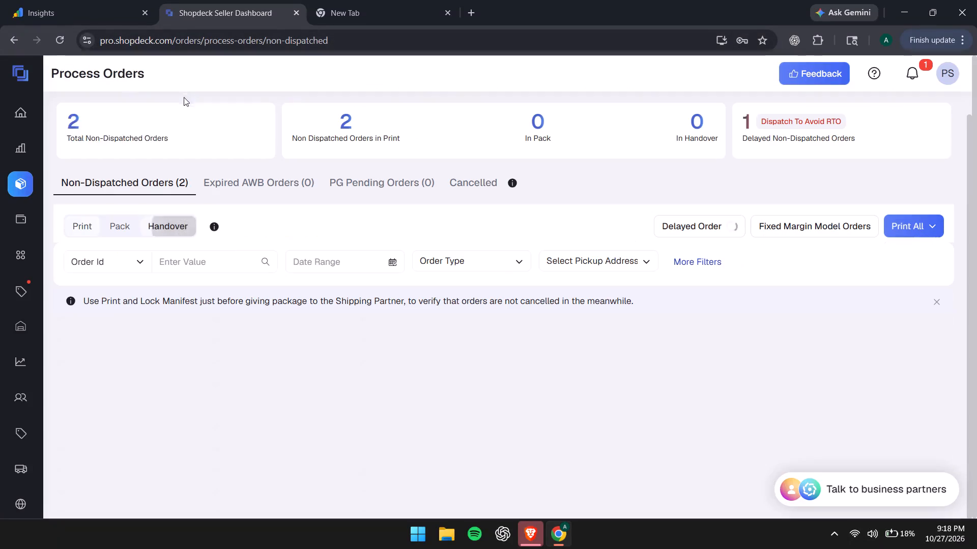
pyautogui.scroll(-1, 233, 358)
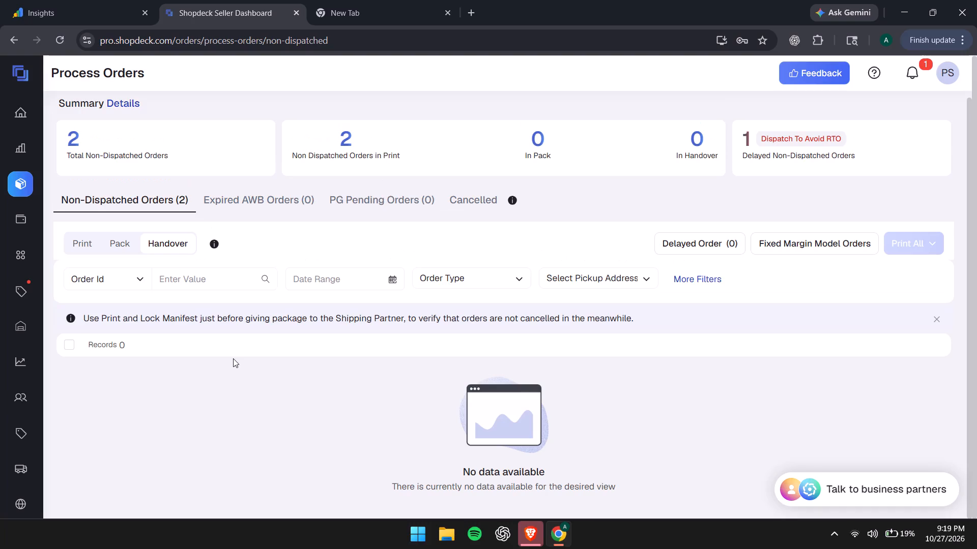
pyautogui.click(95, 247)
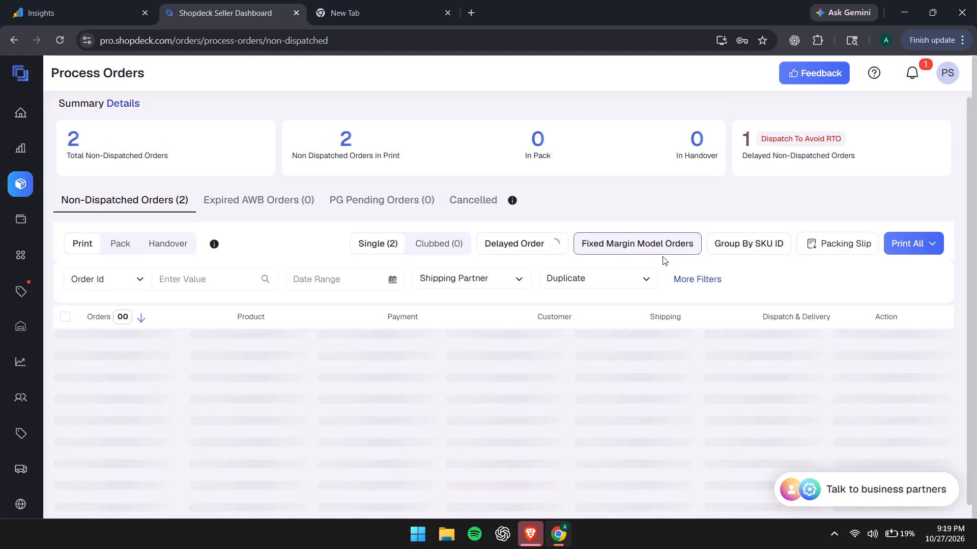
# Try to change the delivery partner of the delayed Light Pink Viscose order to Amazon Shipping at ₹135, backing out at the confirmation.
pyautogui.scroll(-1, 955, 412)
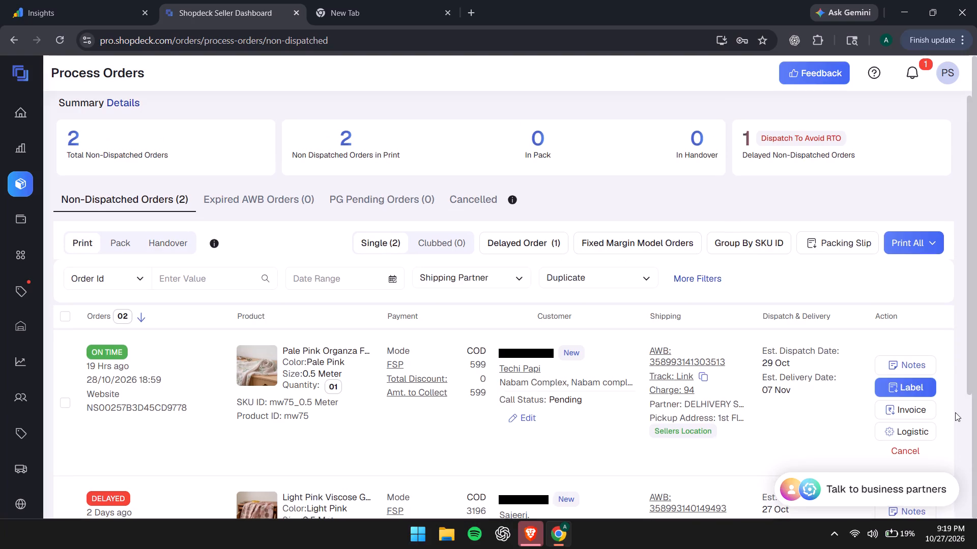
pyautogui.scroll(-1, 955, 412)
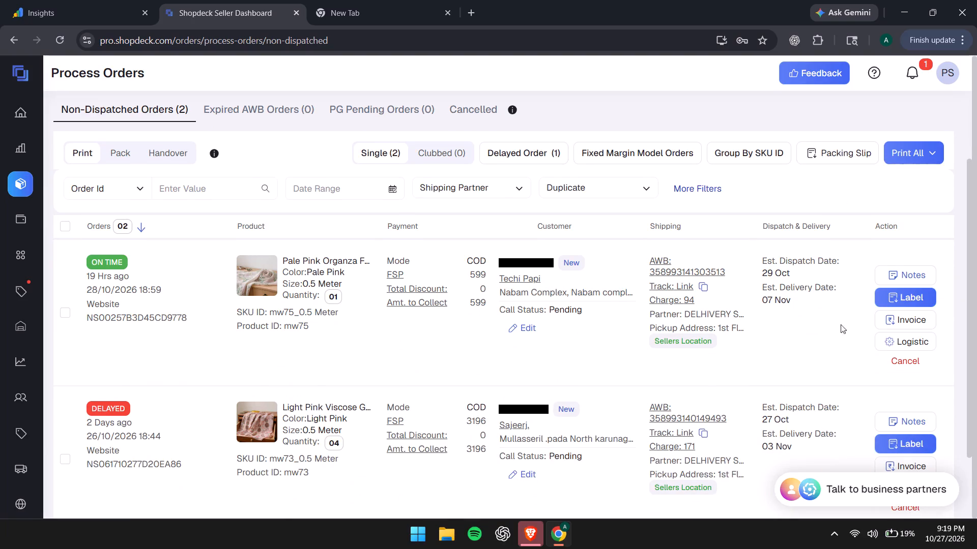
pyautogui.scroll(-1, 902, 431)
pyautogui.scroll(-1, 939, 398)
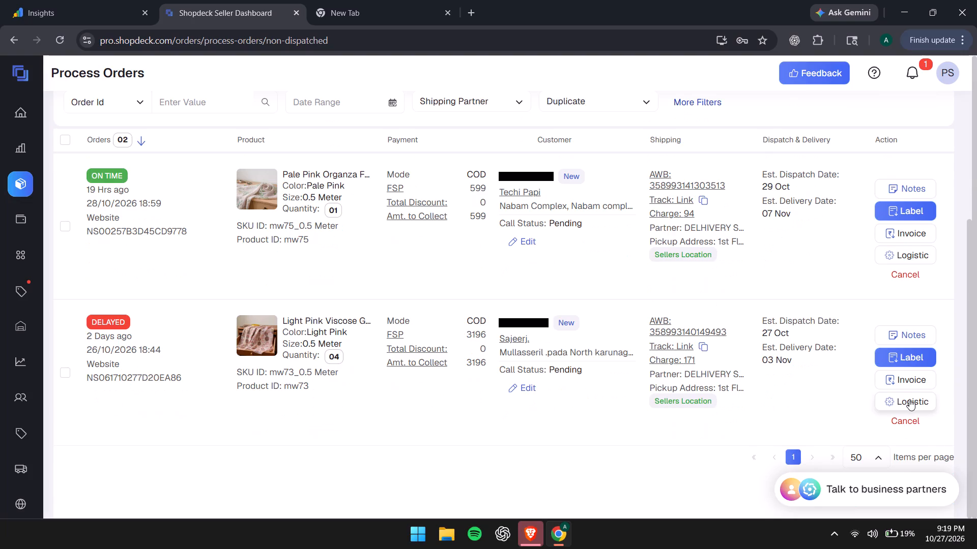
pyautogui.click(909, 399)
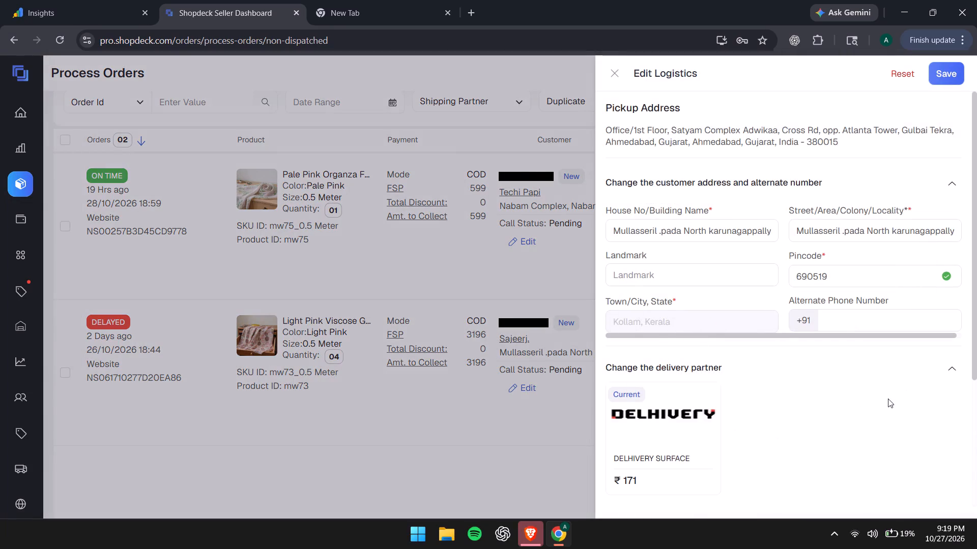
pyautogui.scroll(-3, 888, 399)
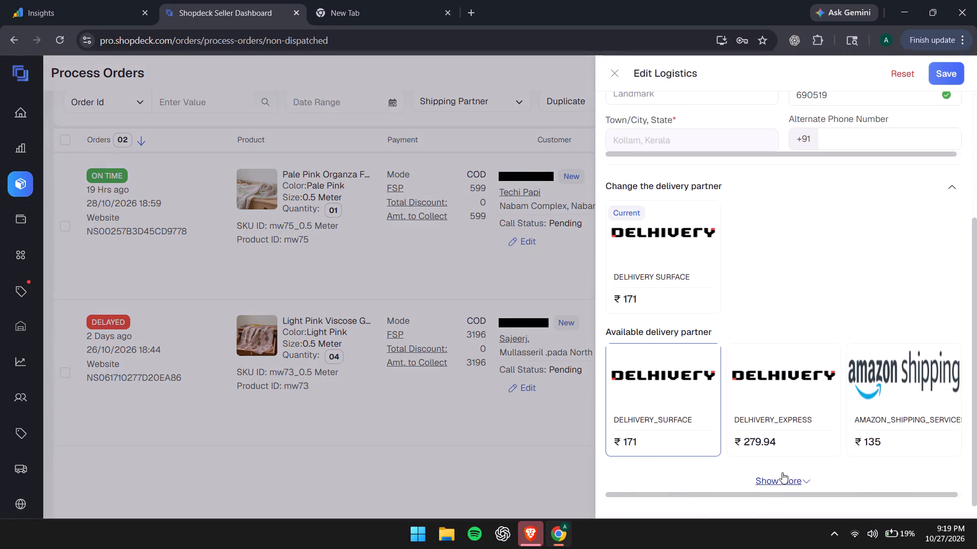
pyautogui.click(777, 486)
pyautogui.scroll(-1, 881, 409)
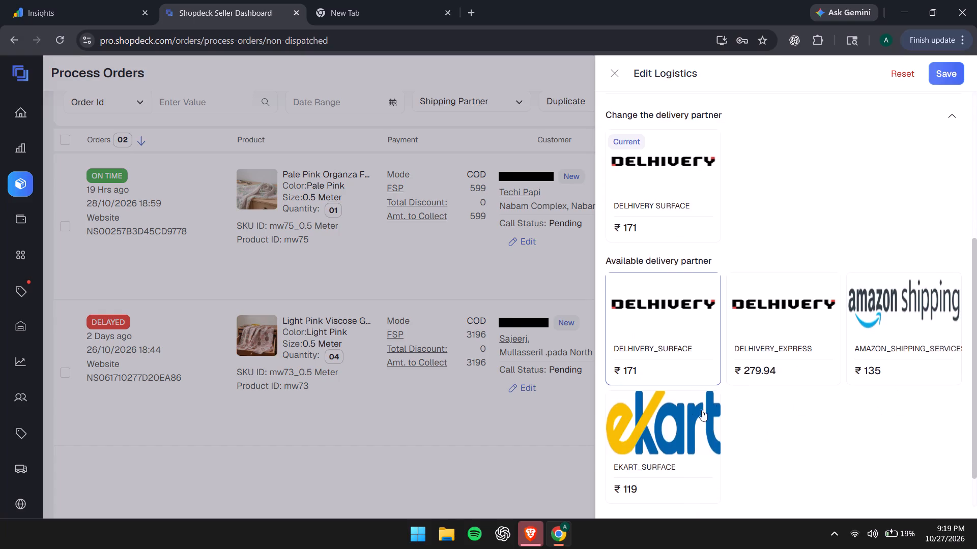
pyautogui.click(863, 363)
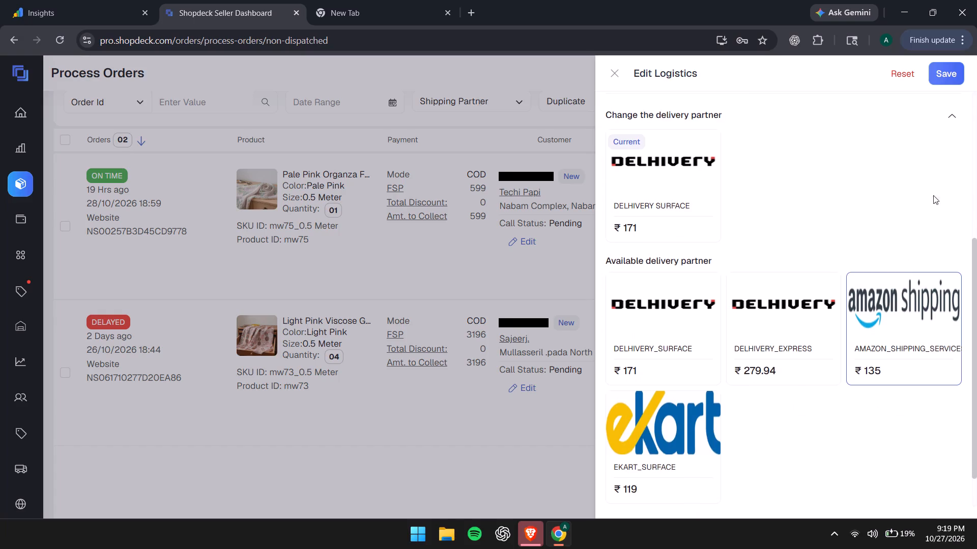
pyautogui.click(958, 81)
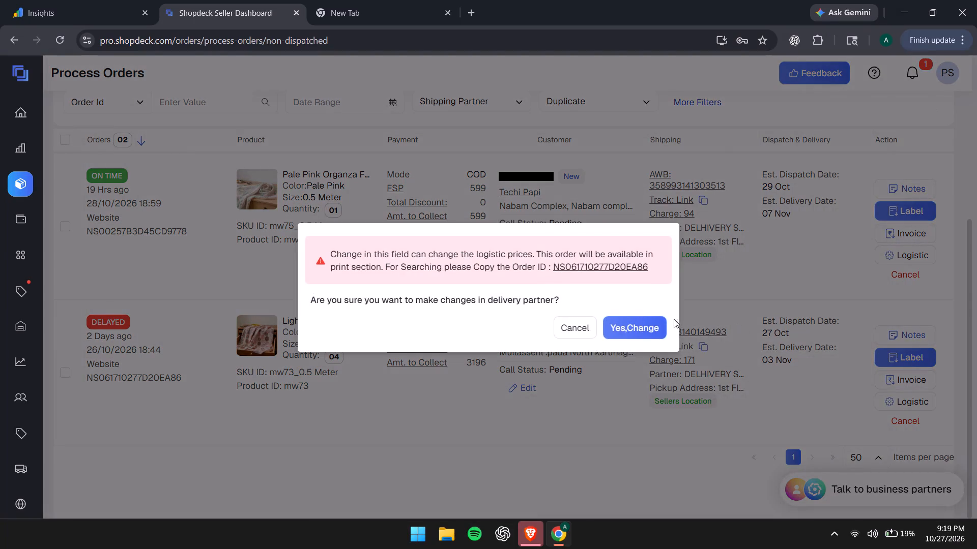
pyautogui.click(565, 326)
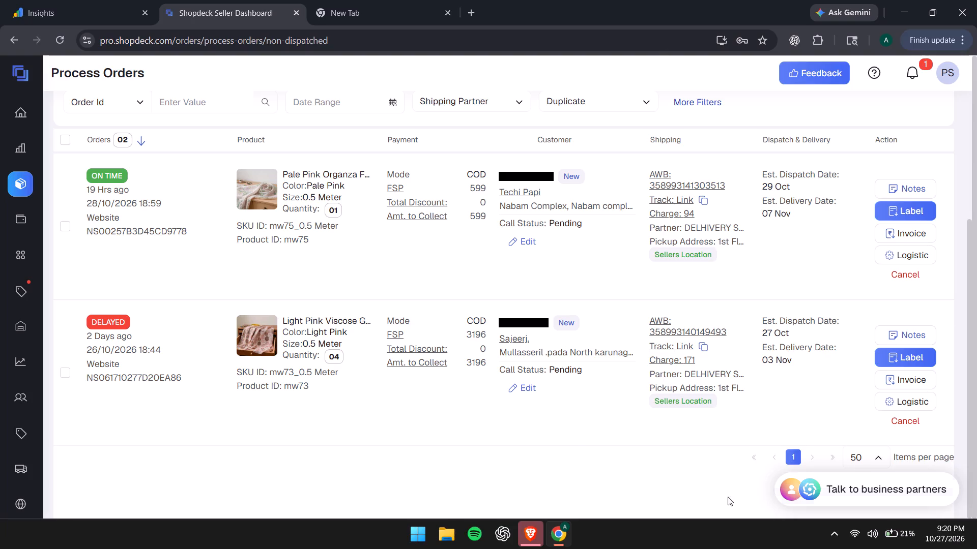
# Select the delayed Light Pink Viscose order in the Print stage list.
pyautogui.scroll(1, 660, 280)
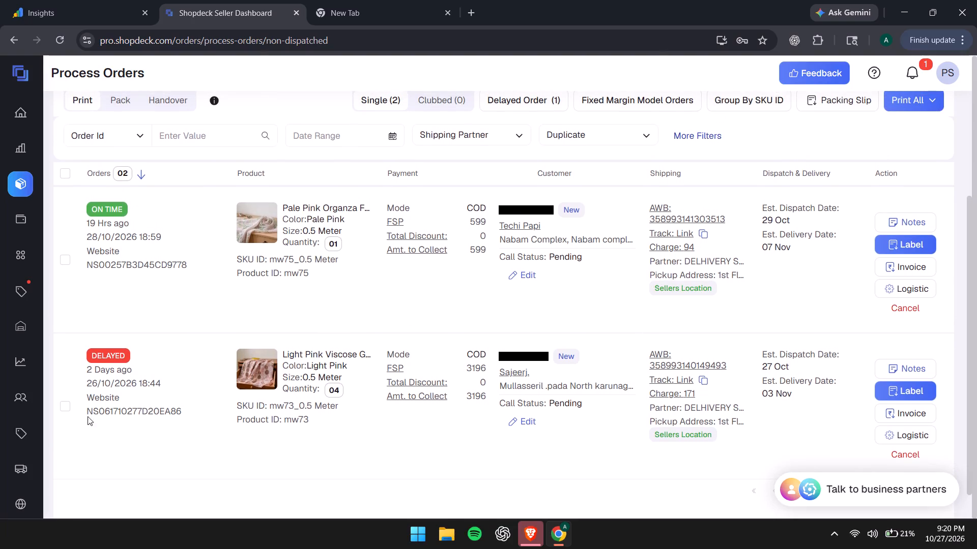
pyautogui.click(68, 412)
pyautogui.scroll(1, 273, 373)
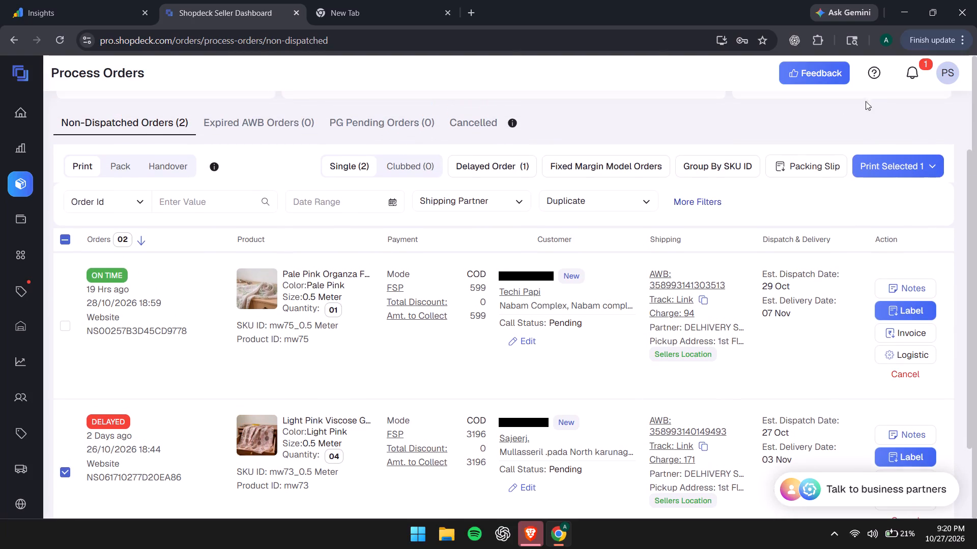
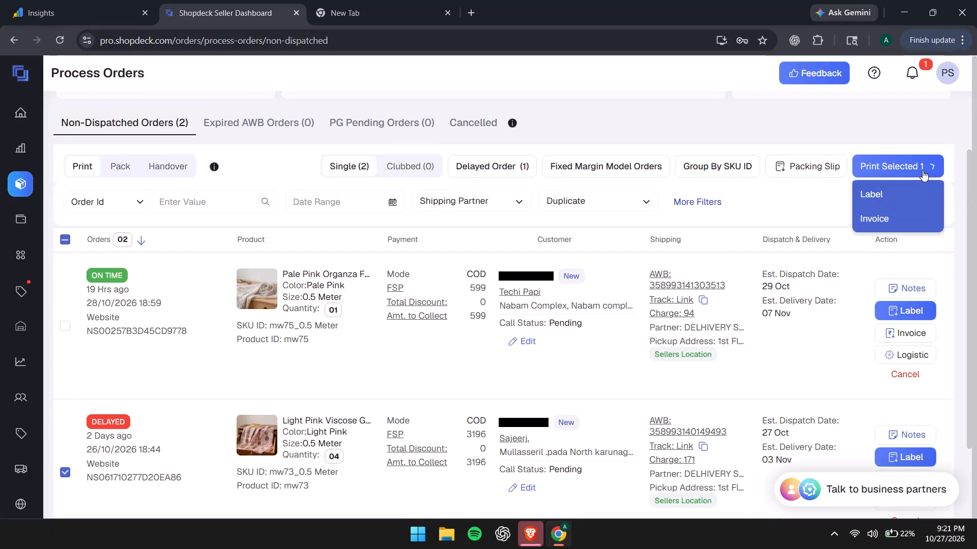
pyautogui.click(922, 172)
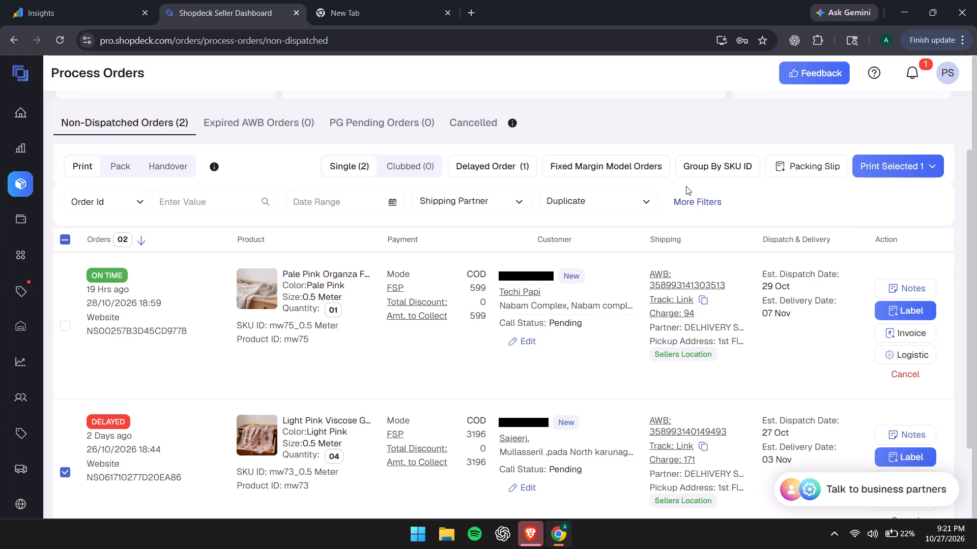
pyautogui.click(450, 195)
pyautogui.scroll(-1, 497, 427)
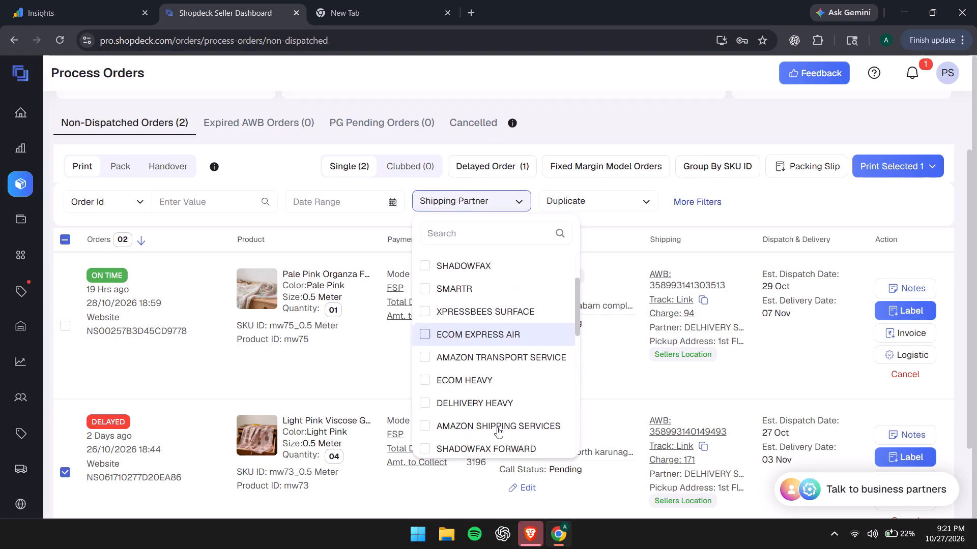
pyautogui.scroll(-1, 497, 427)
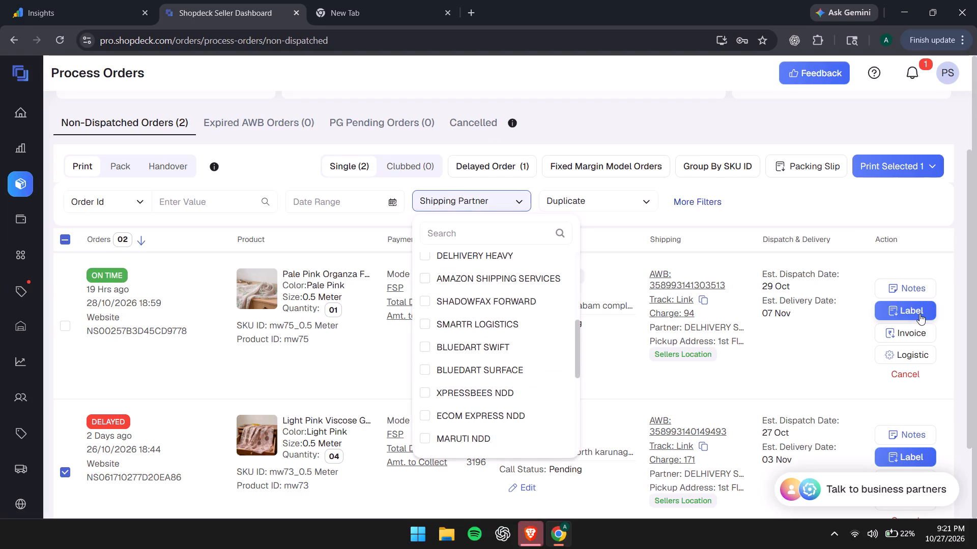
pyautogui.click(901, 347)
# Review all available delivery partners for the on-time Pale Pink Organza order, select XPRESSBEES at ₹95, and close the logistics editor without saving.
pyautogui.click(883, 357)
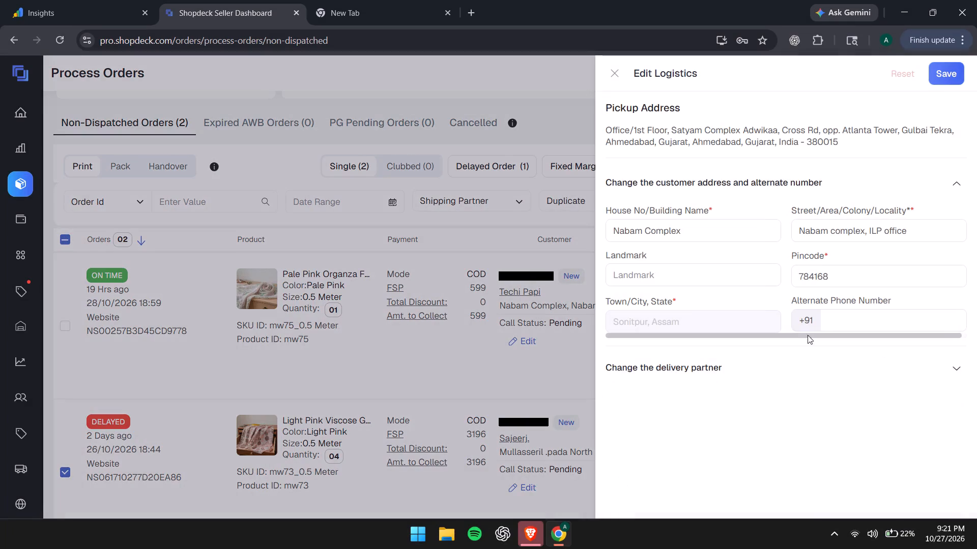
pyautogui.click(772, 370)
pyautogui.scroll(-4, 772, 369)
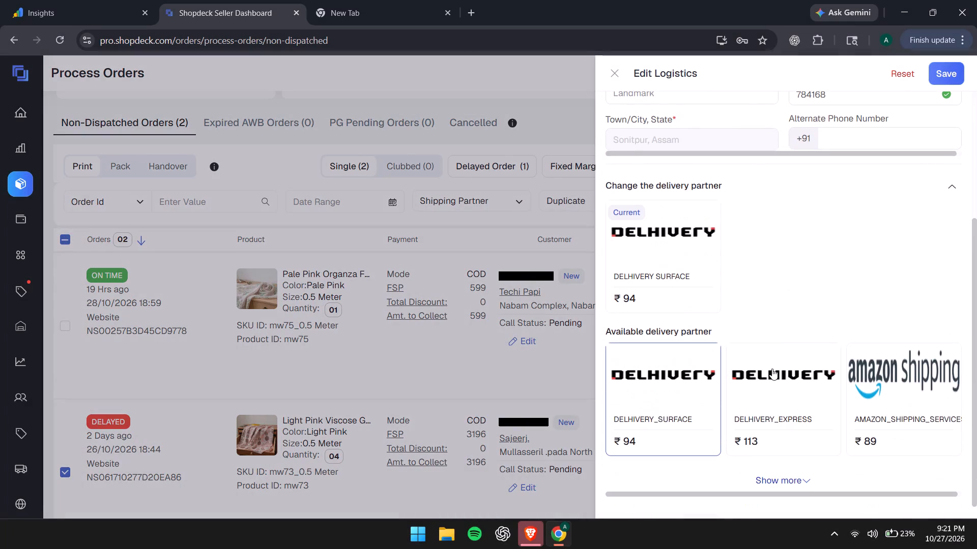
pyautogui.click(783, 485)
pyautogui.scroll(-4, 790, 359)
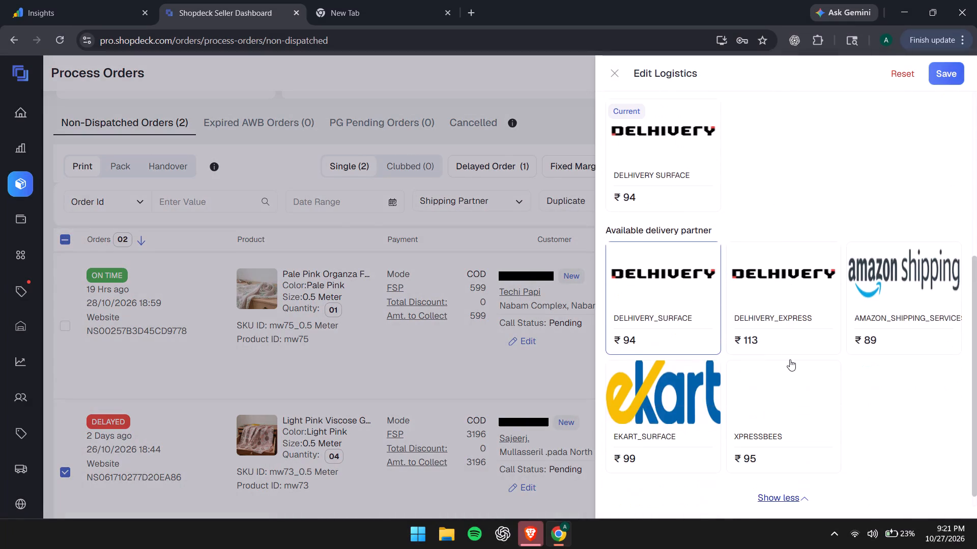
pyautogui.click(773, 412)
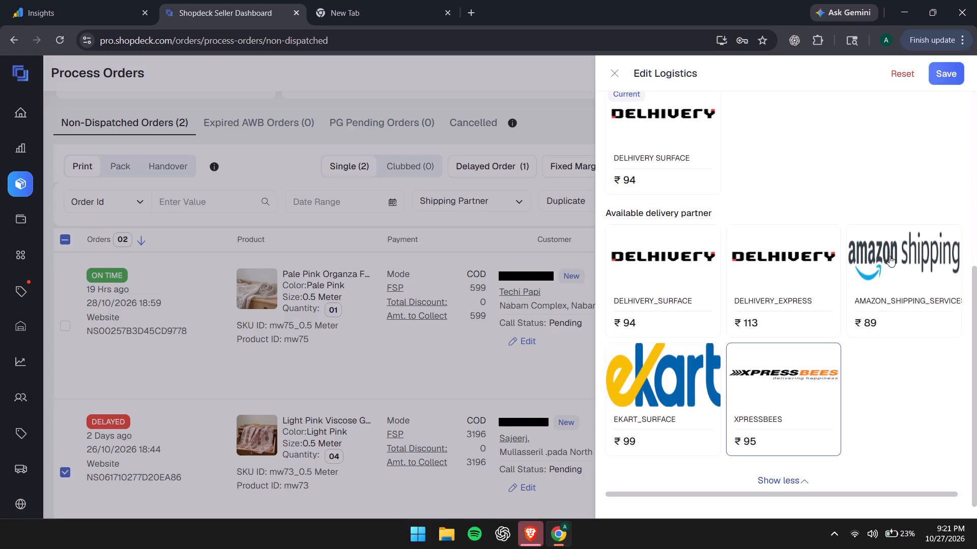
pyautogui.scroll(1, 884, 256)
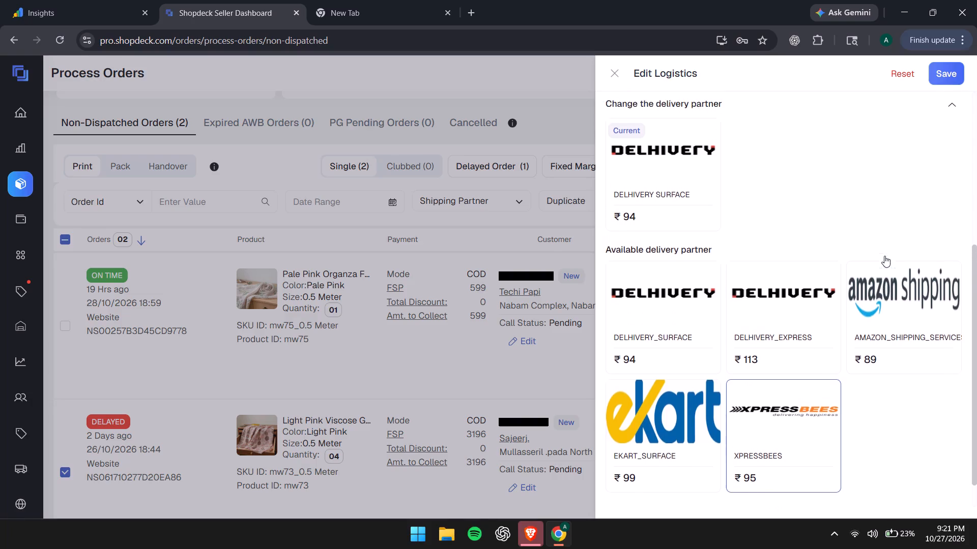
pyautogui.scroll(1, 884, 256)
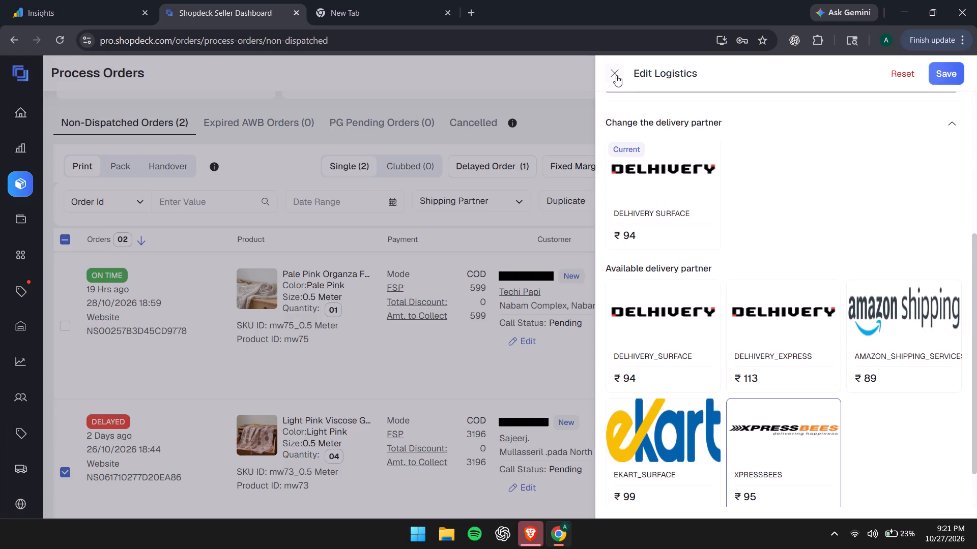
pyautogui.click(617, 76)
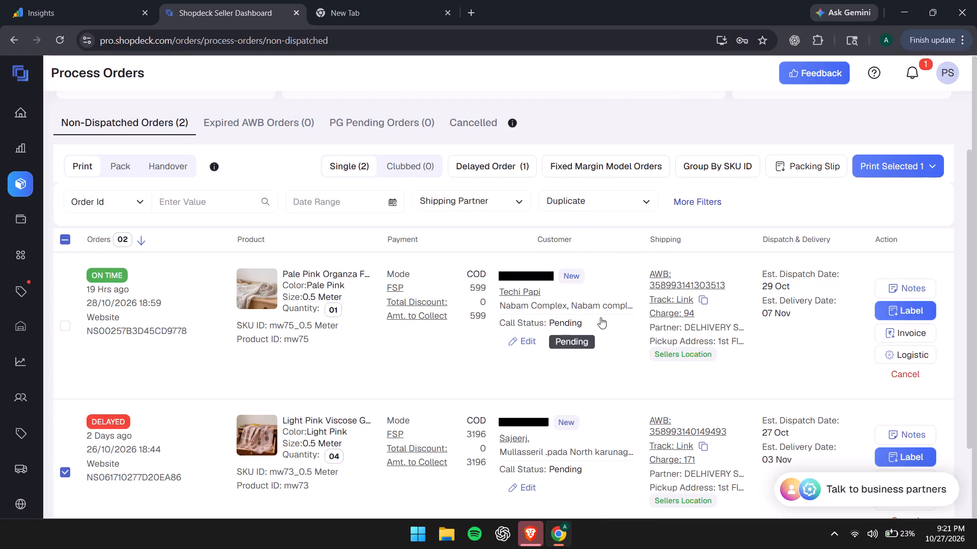
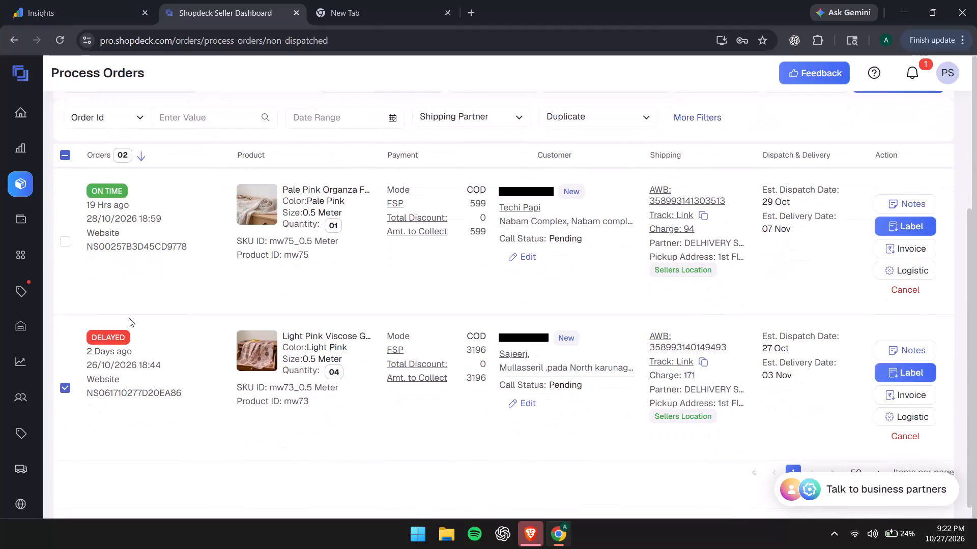
# Generate the shipping label for the delayed Light Pink Viscose Georgette order in the Print stage.
pyautogui.scroll(1, 902, 313)
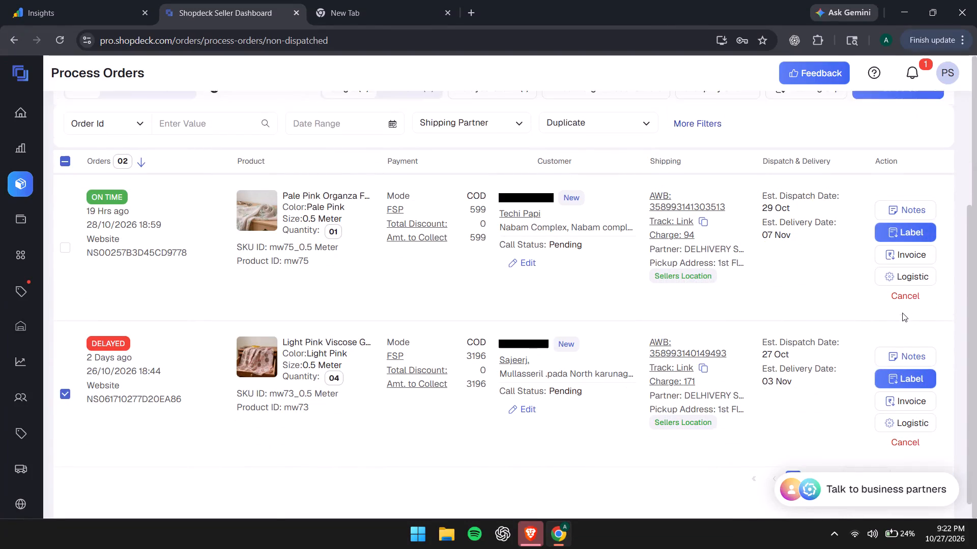
pyautogui.scroll(1, 902, 313)
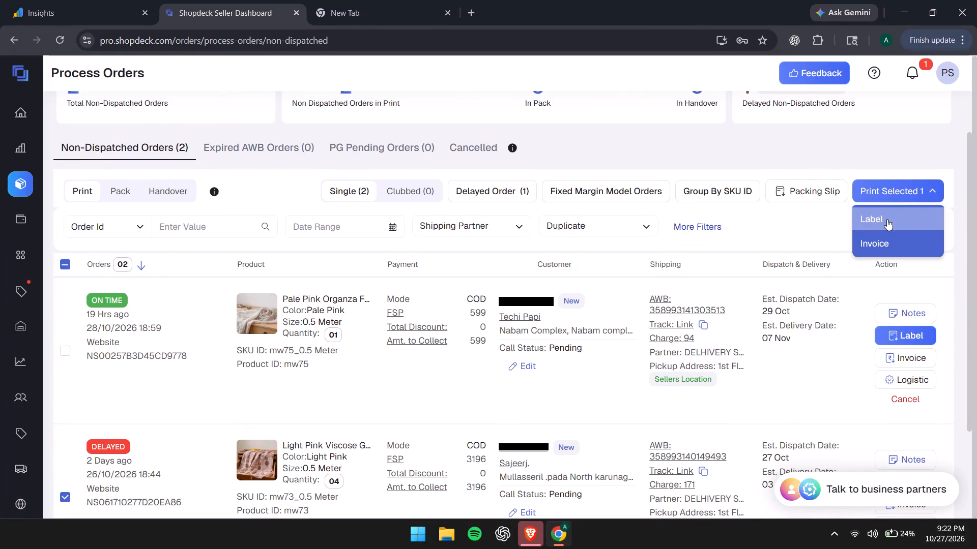
pyautogui.scroll(-4, 887, 218)
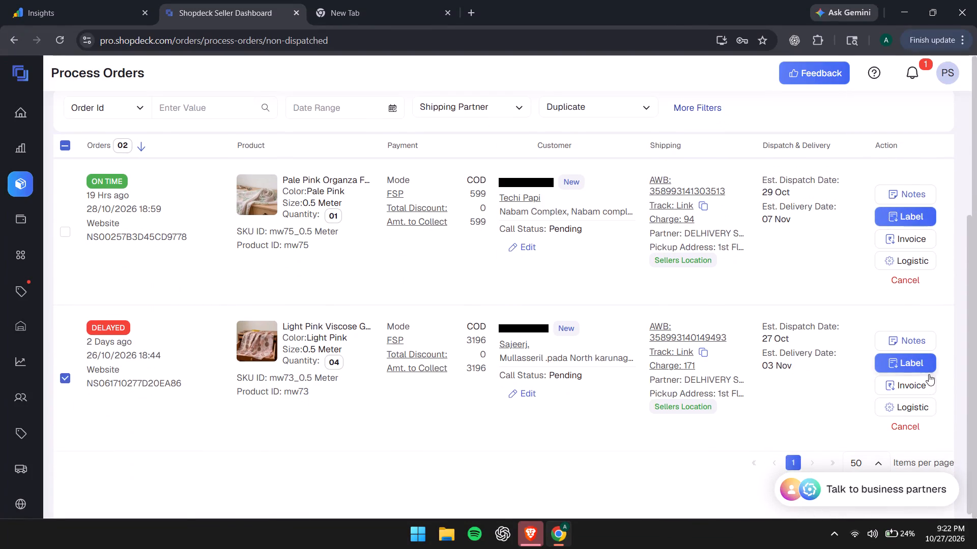
pyautogui.click(910, 363)
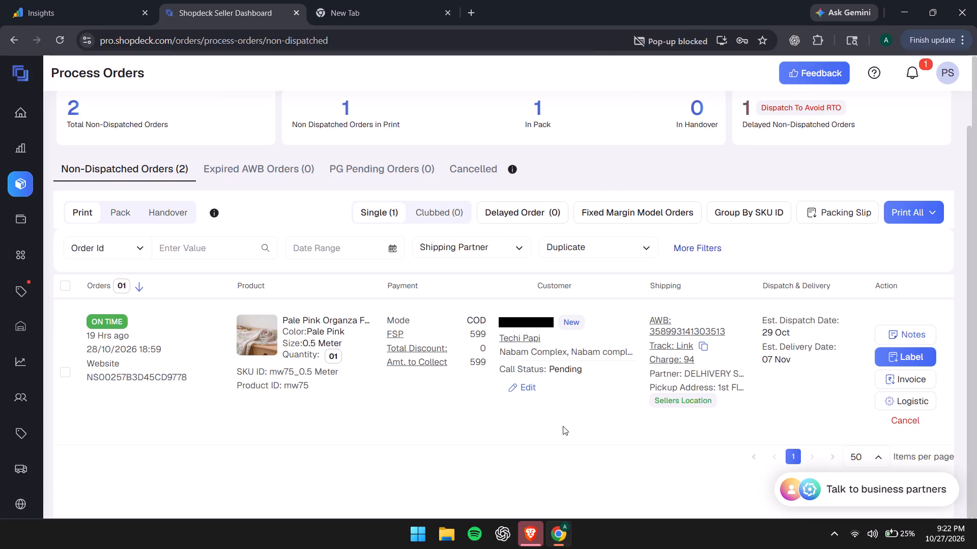
# Download the delayed order's label from the Pack stage, pause delay reminders for 4 hours, and close the empty browser tab.
pyautogui.scroll(1, 649, 345)
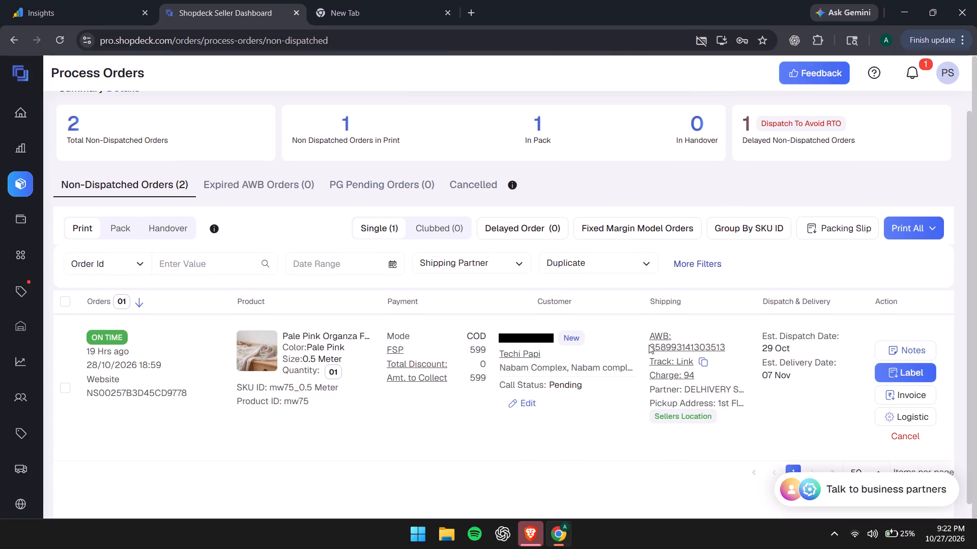
pyautogui.click(124, 229)
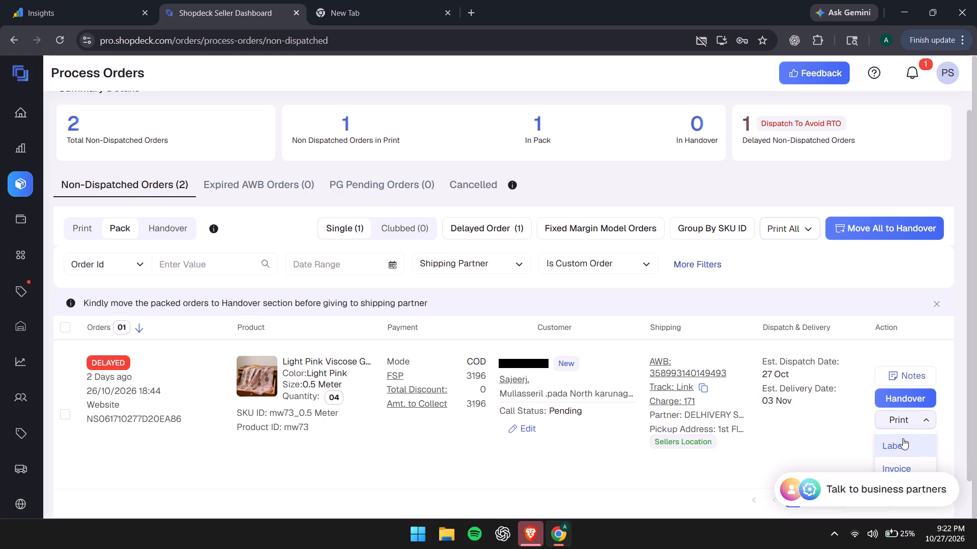
pyautogui.click(903, 439)
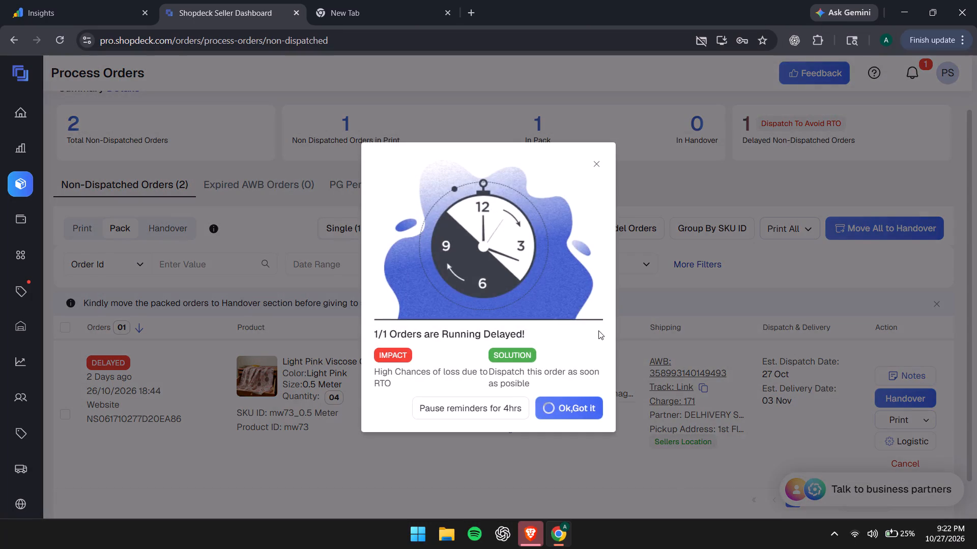
pyautogui.click(497, 404)
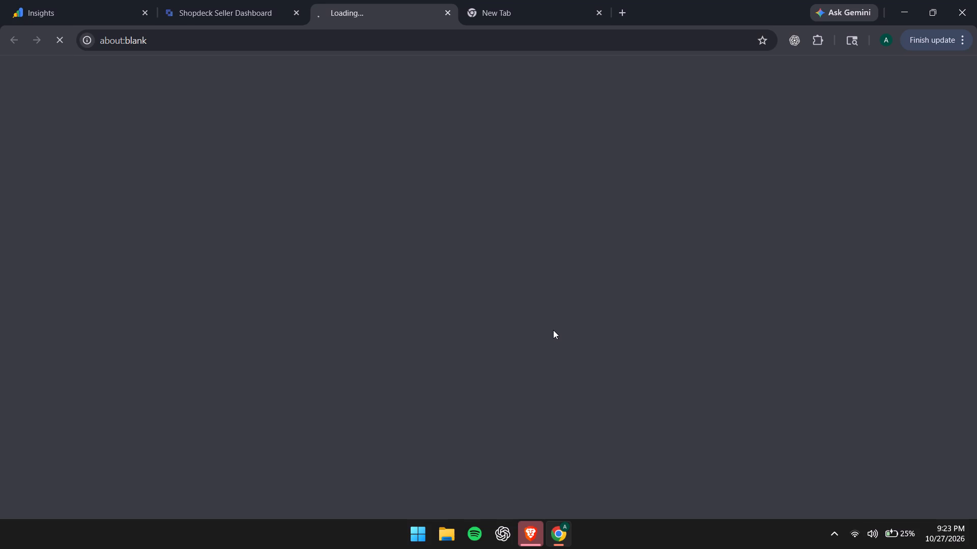
pyautogui.click(601, 14)
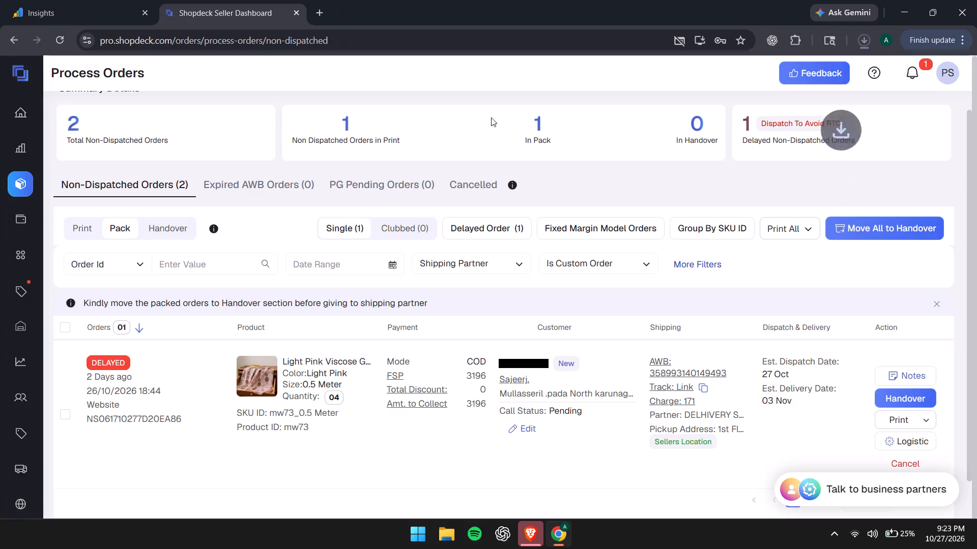
# Open the downloaded label PDF from the Downloads folder, check its shipping and product details, and return to the seller dashboard.
pyautogui.click(866, 41)
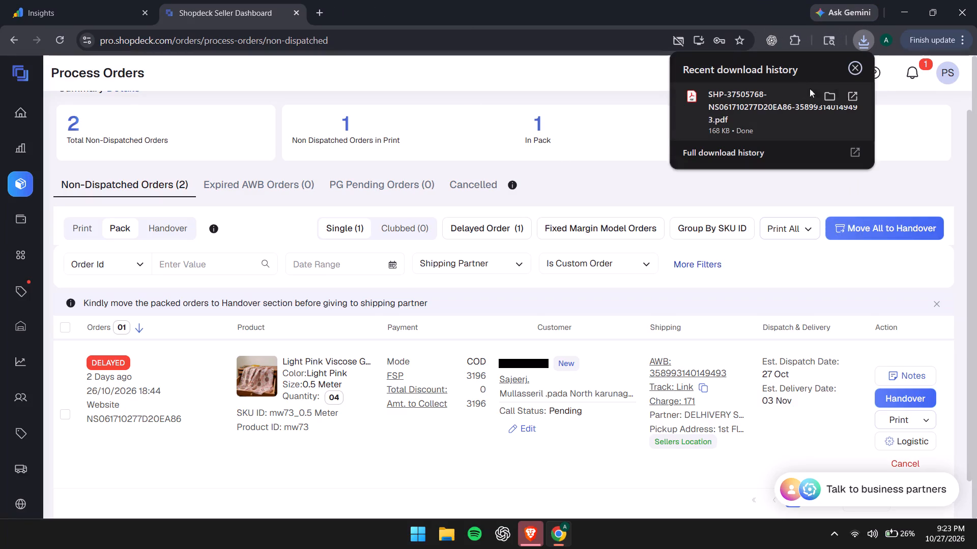
pyautogui.click(828, 96)
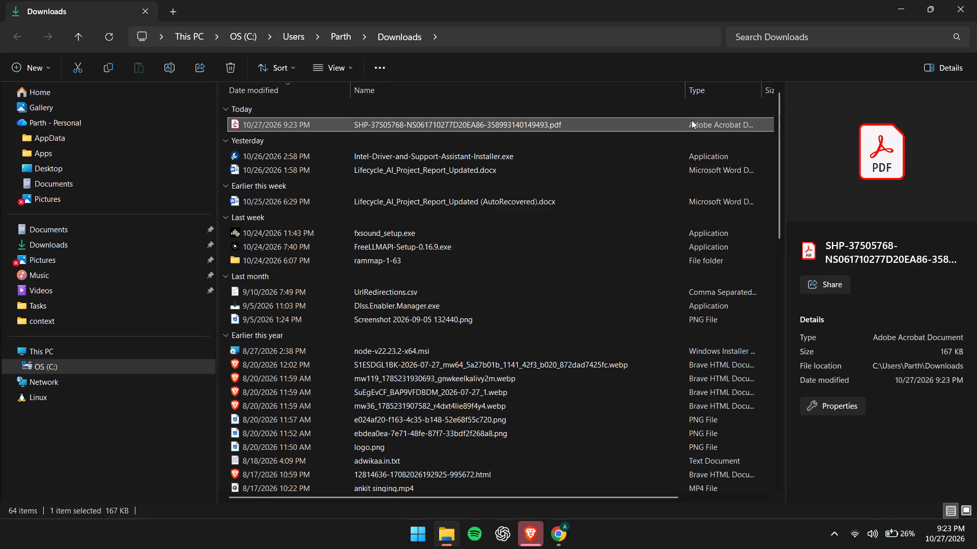
pyautogui.doubleClick(692, 127)
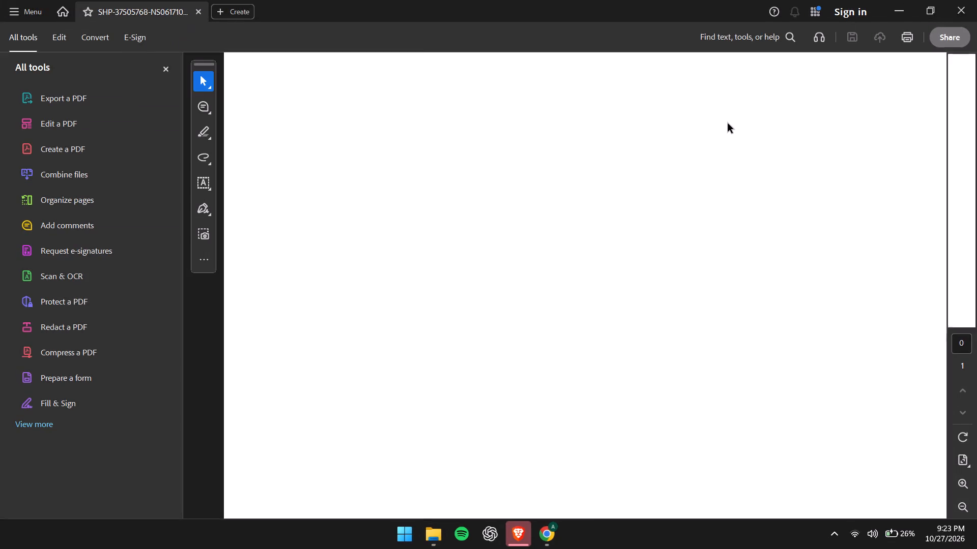
pyautogui.keyDown('ctrl'); pyautogui.scroll(2, 558, 243); pyautogui.keyUp('ctrl')
pyautogui.scroll(1, 558, 243)
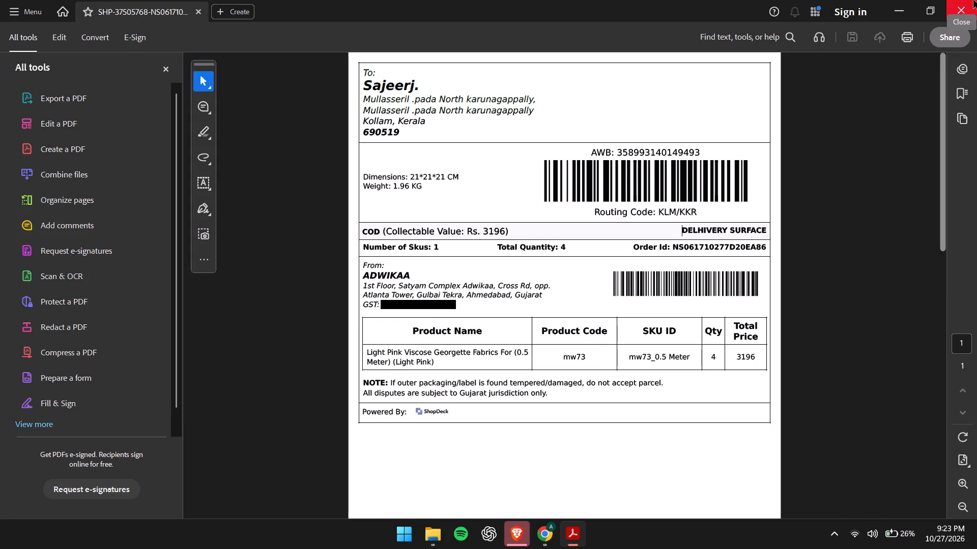
pyautogui.click(956, 0)
pyautogui.click(884, 0)
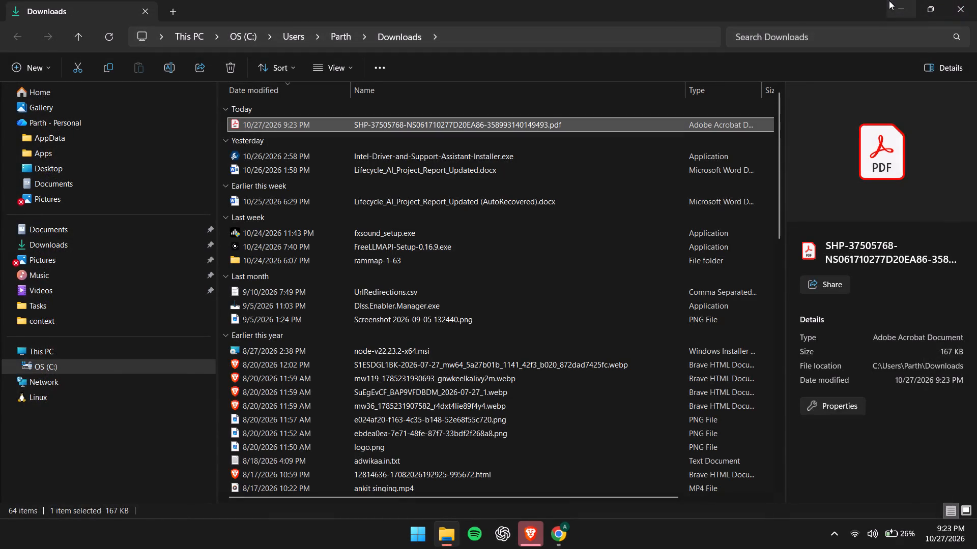
pyautogui.click(892, 1)
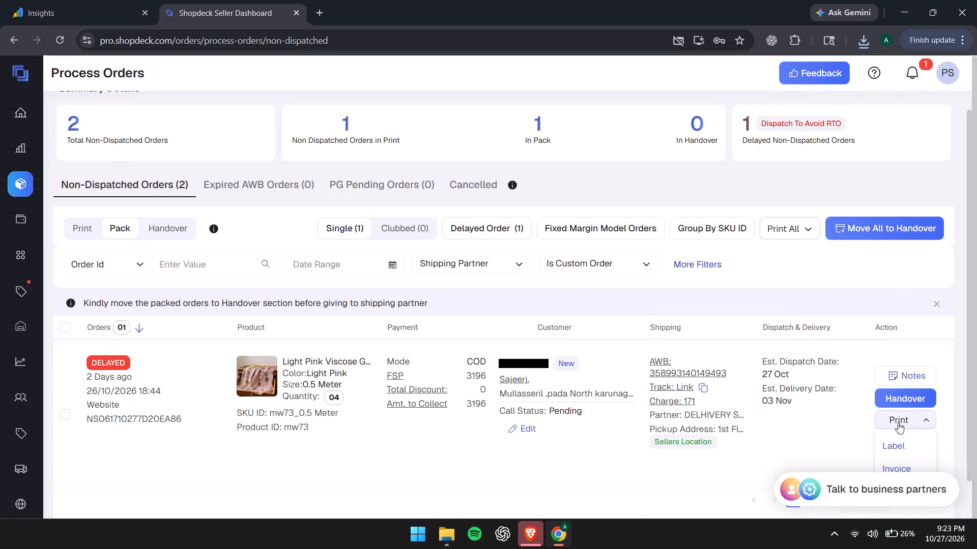
# Download the delayed order's label again, view the PDF in the browser, and return to the Process Orders page.
pyautogui.scroll(-1, 899, 420)
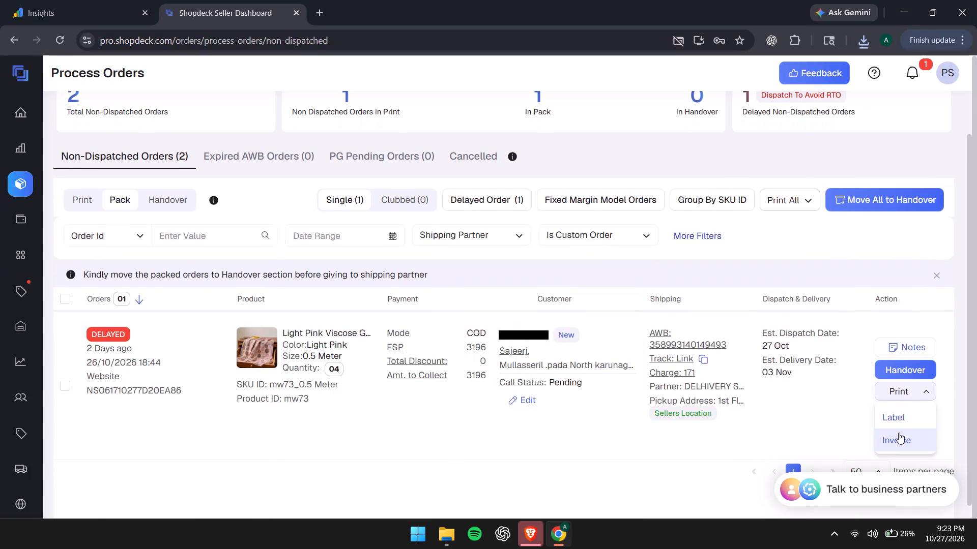
pyautogui.click(907, 417)
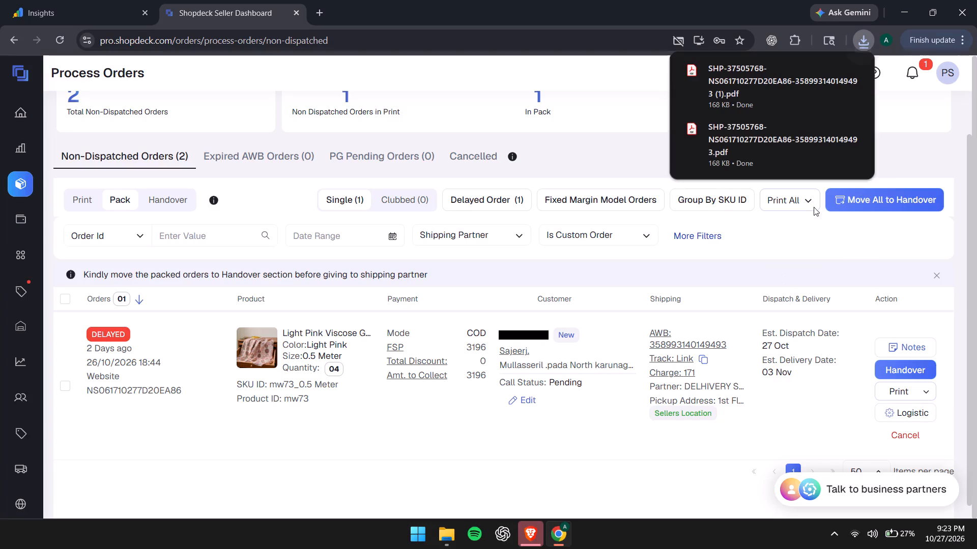
pyautogui.click(848, 71)
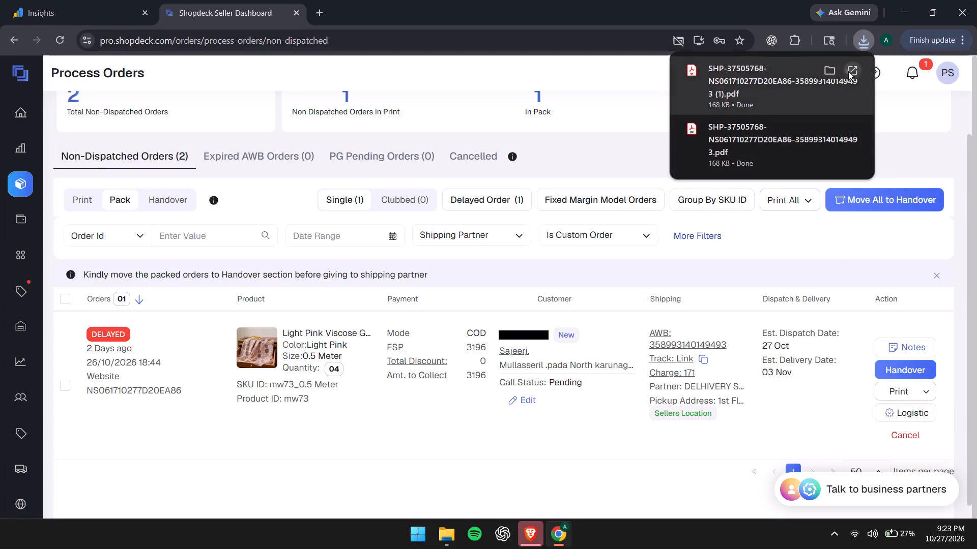
pyautogui.scroll(-2, 591, 256)
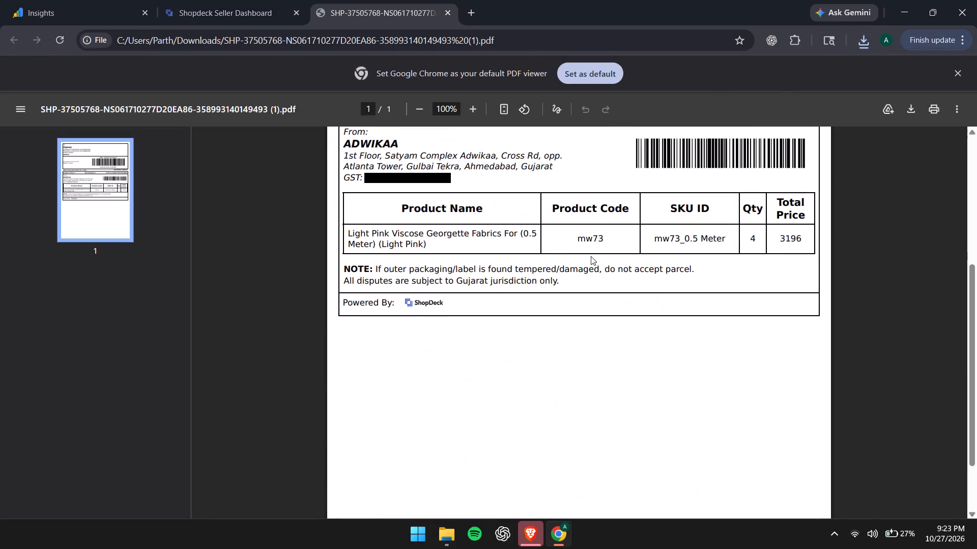
pyautogui.click(198, 0)
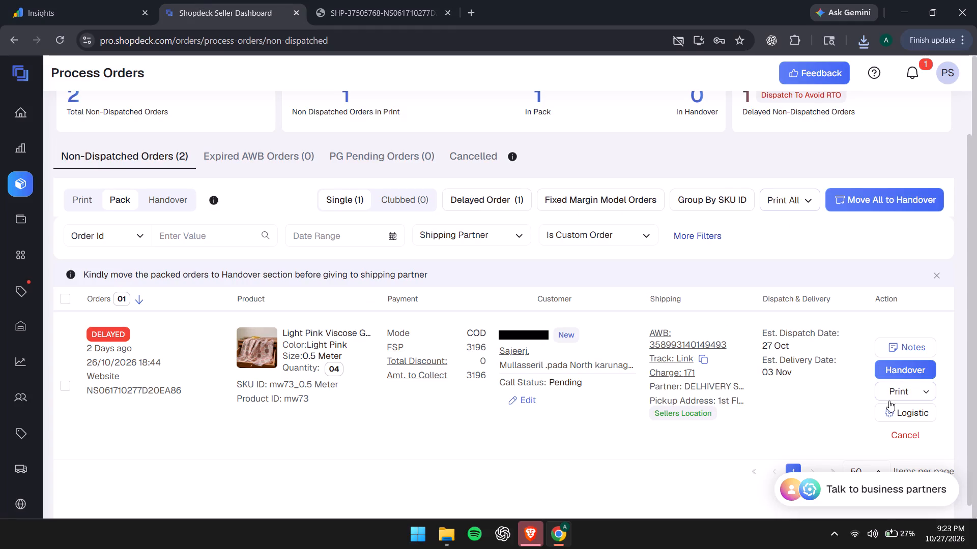
# Download the delayed order's invoice, examine the PDF's billing details and line items, and return to the Process Orders page.
pyautogui.click(895, 443)
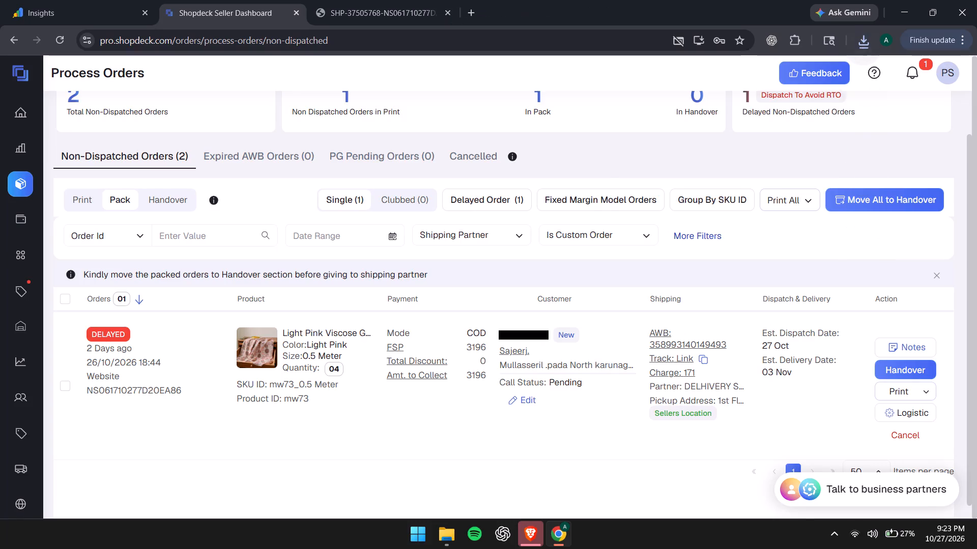
pyautogui.click(860, 44)
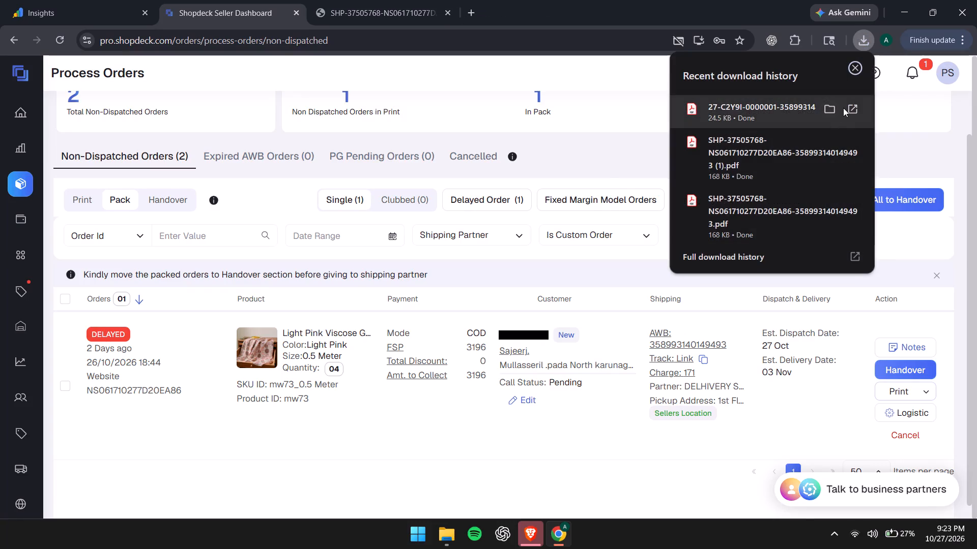
pyautogui.click(845, 107)
pyautogui.scroll(-1, 623, 270)
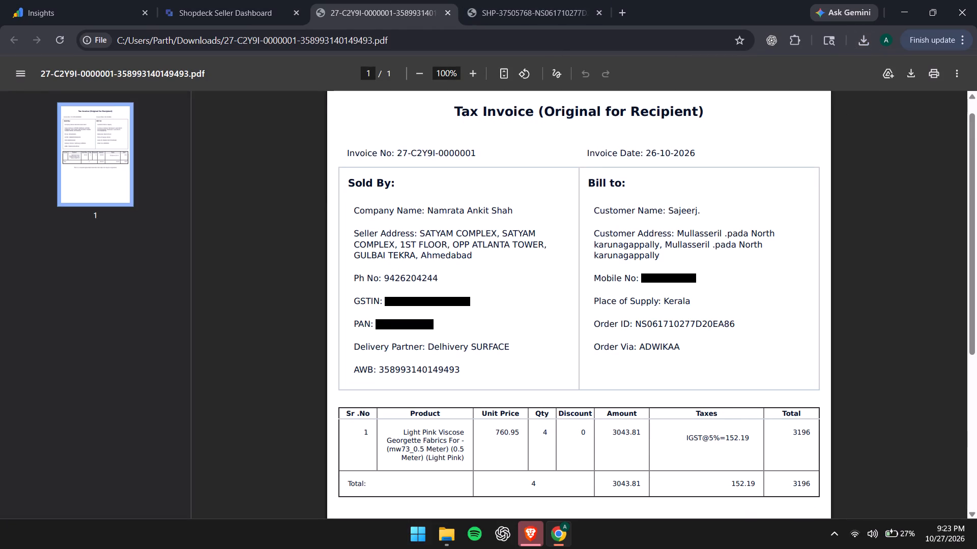
pyautogui.scroll(-2, 623, 270)
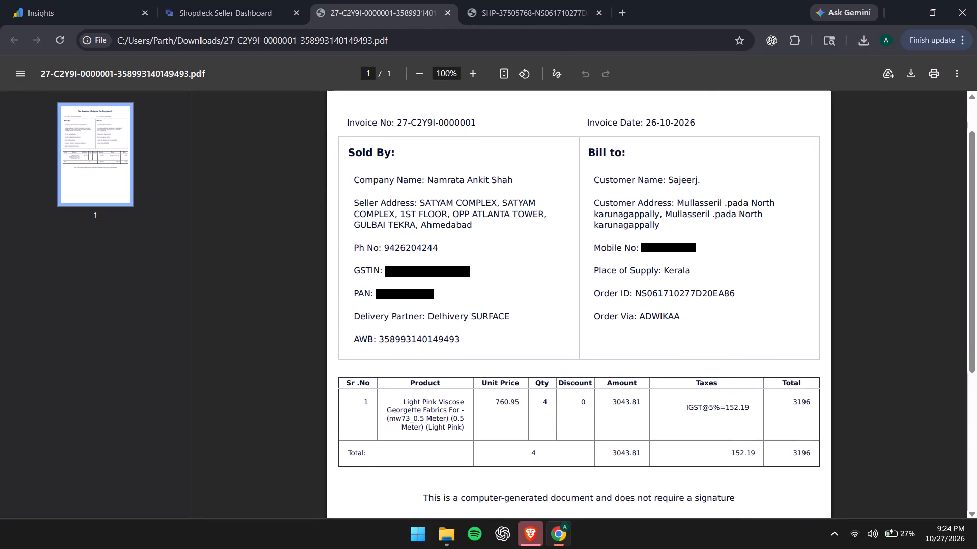
pyautogui.scroll(-1, 623, 270)
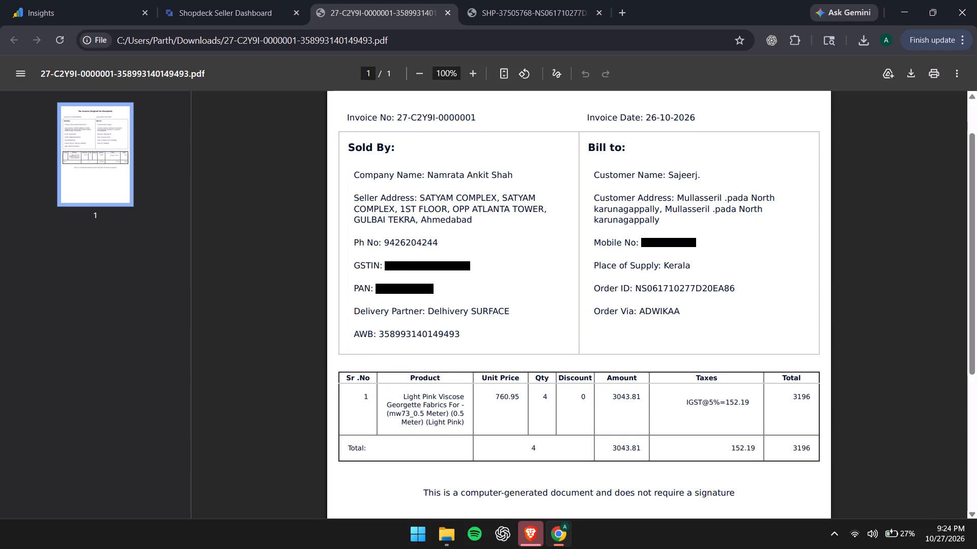
pyautogui.click(286, 1)
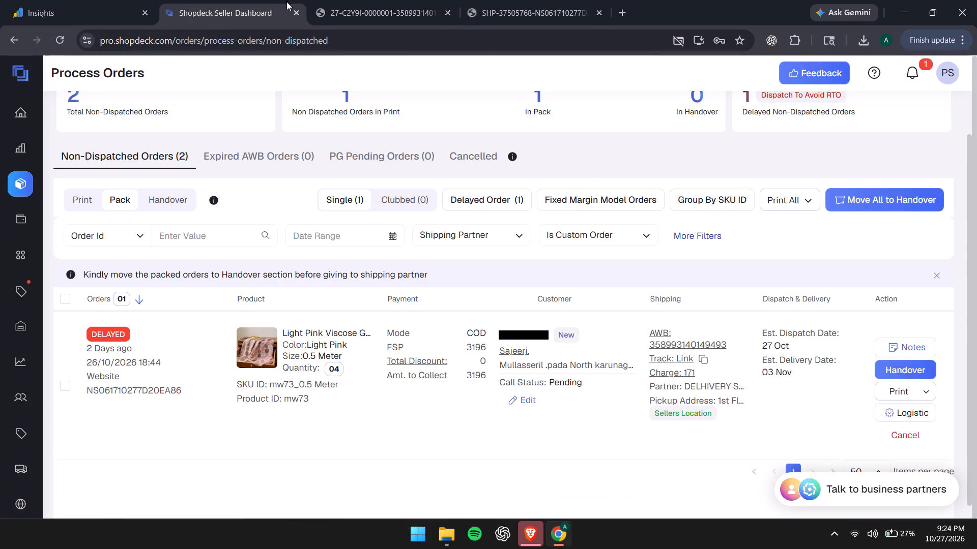
# Move the packed Light Pink Viscose Georgette order to Handover.
pyautogui.scroll(-1, 853, 368)
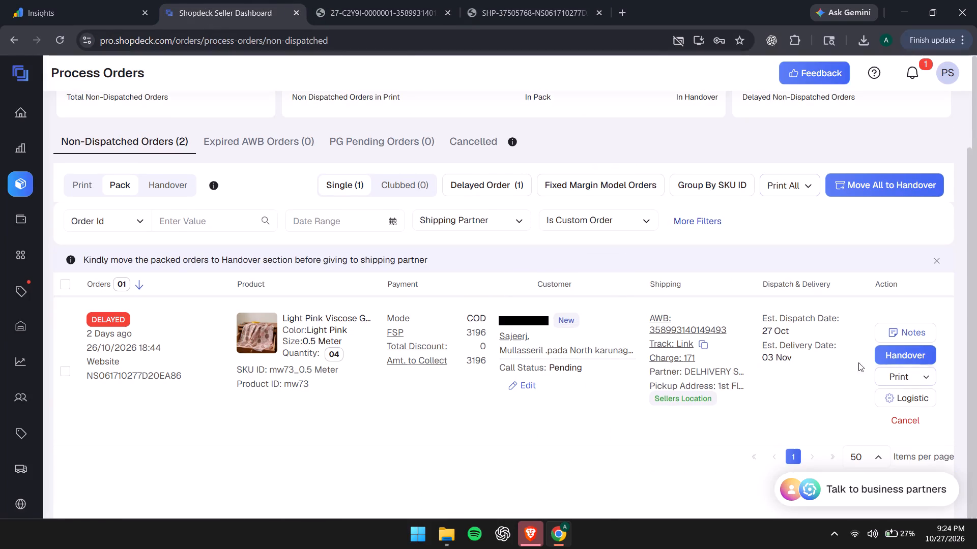
pyautogui.click(909, 358)
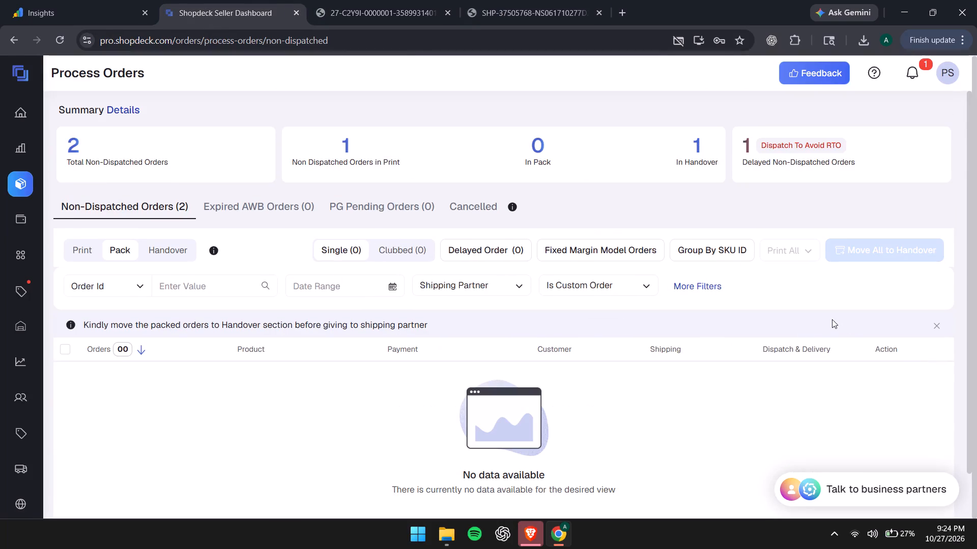
# Print and lock the DELHIVERY SURFACE manifest in the Handover stage and open the downloaded manifest PDF.
pyautogui.click(184, 250)
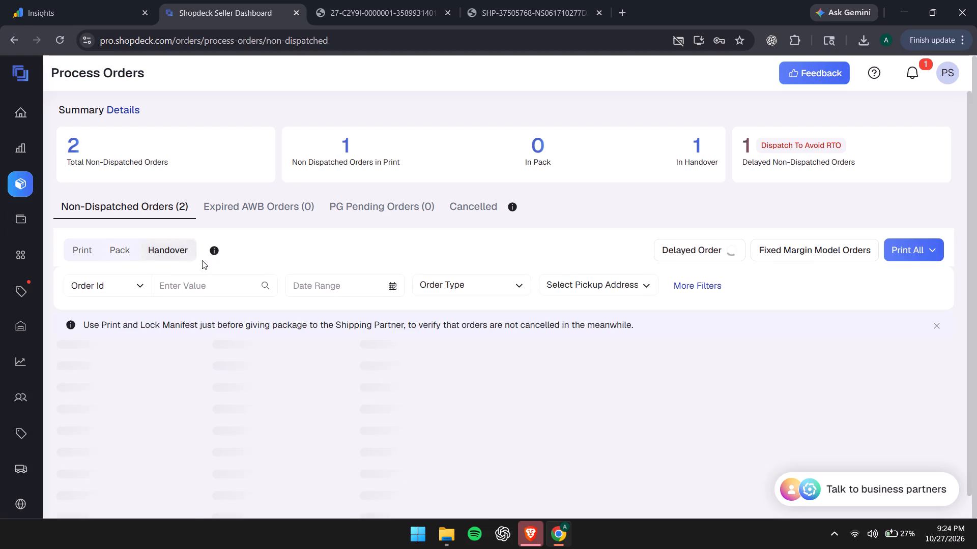
pyautogui.click(183, 292)
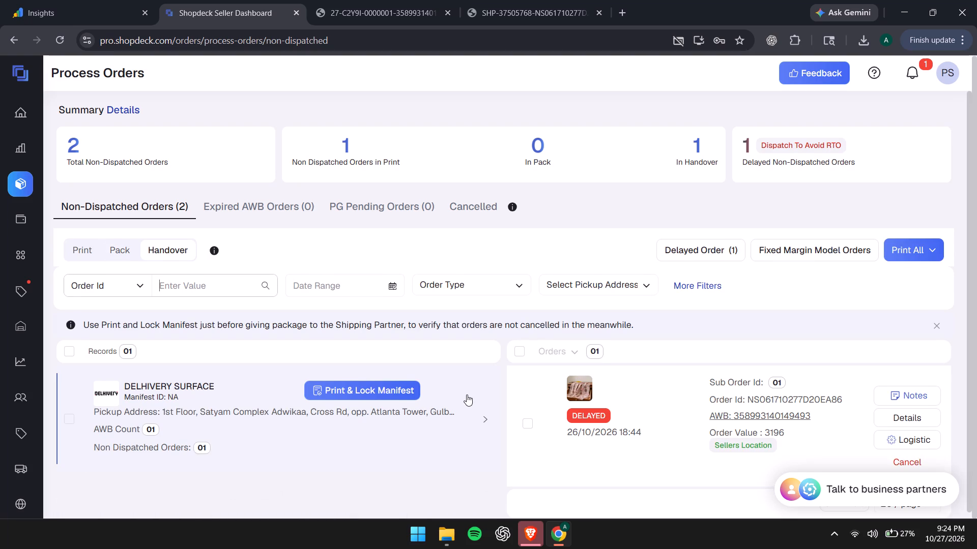
pyautogui.scroll(-1, 467, 394)
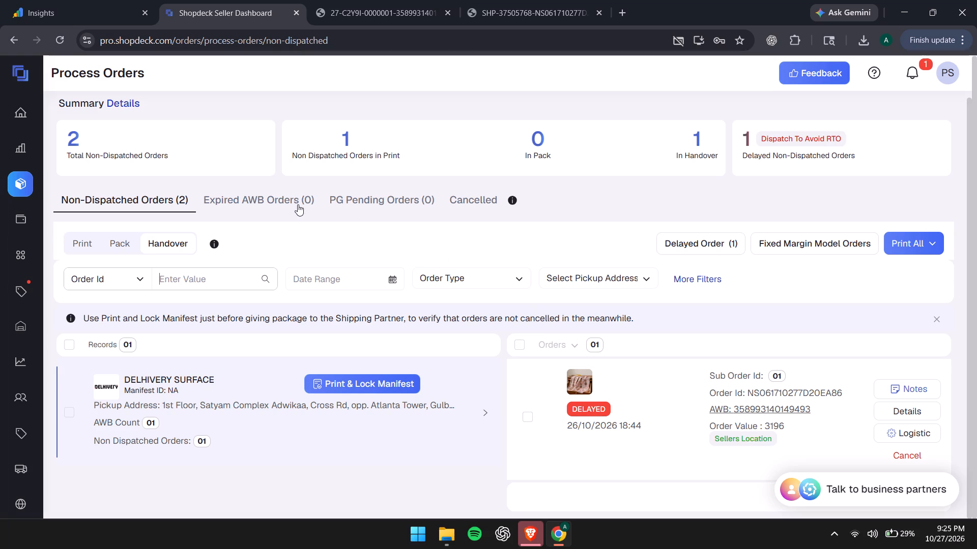
pyautogui.scroll(-1, 455, 453)
pyautogui.scroll(-2, 774, 448)
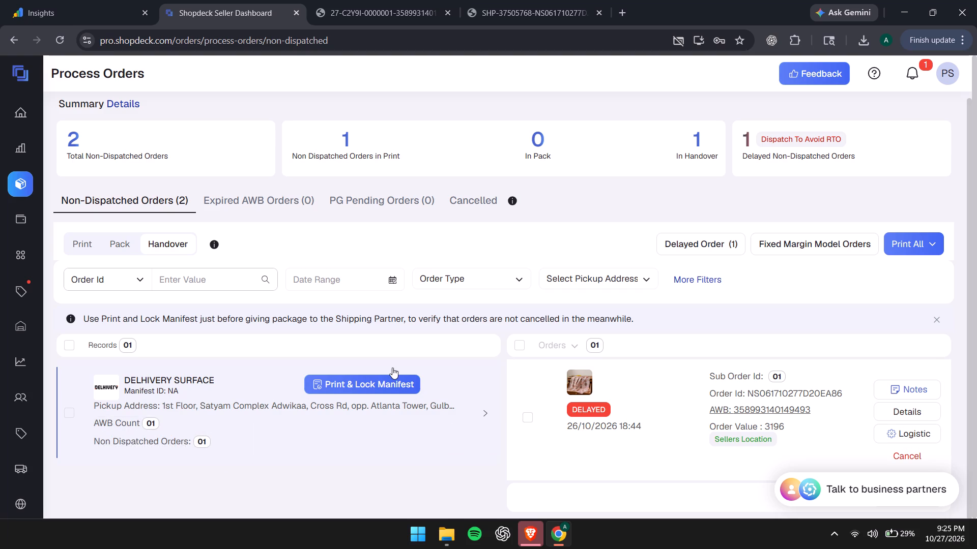
pyautogui.click(388, 387)
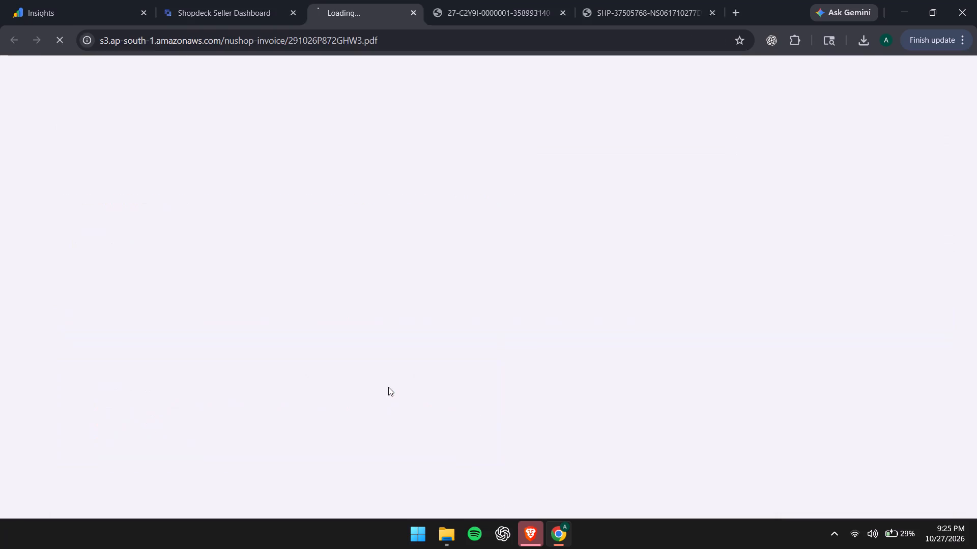
pyautogui.click(849, 69)
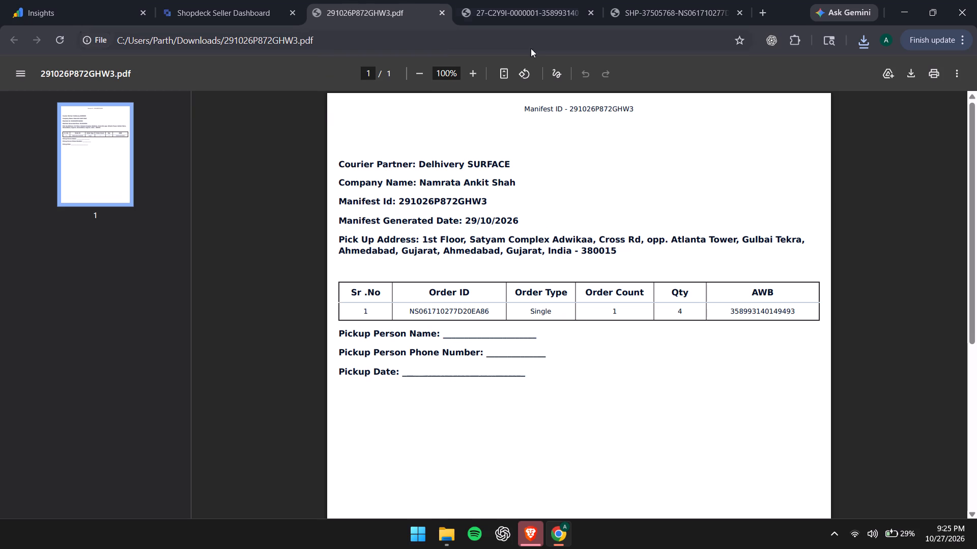
# Cross-check the order's invoice, shipping label and manifest PDFs, examining the recipient, courier, product and seller company details.
pyautogui.click(514, 1)
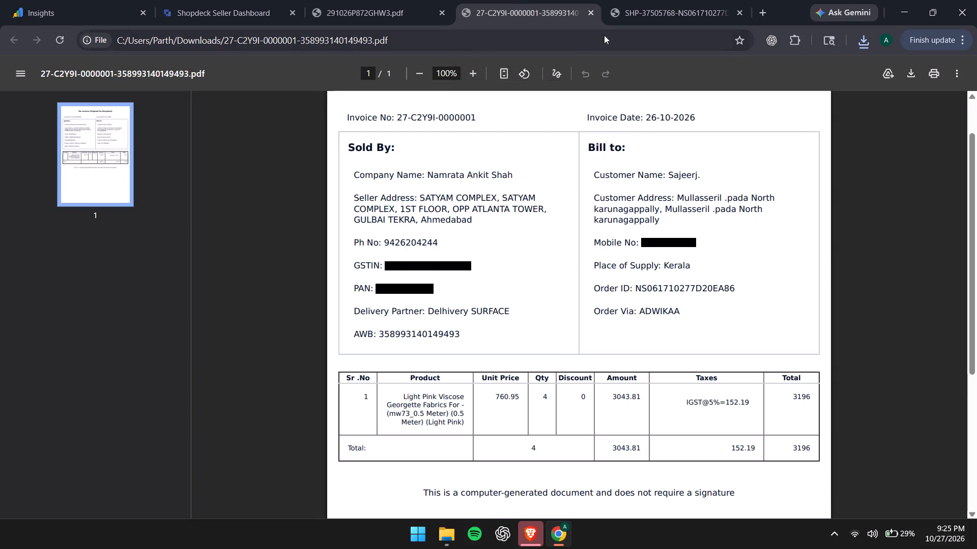
pyautogui.click(660, 0)
pyautogui.scroll(1, 463, 128)
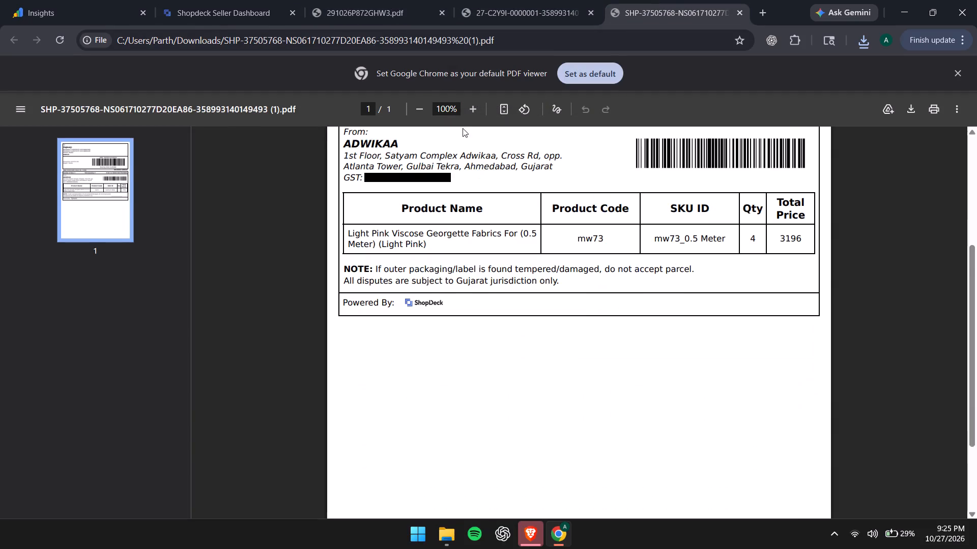
pyautogui.scroll(3, 463, 128)
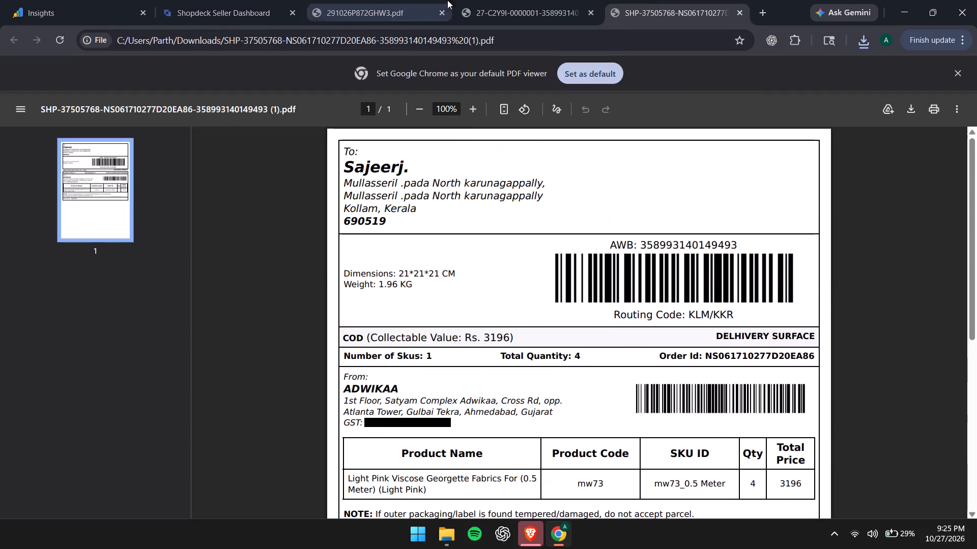
pyautogui.click(549, 4)
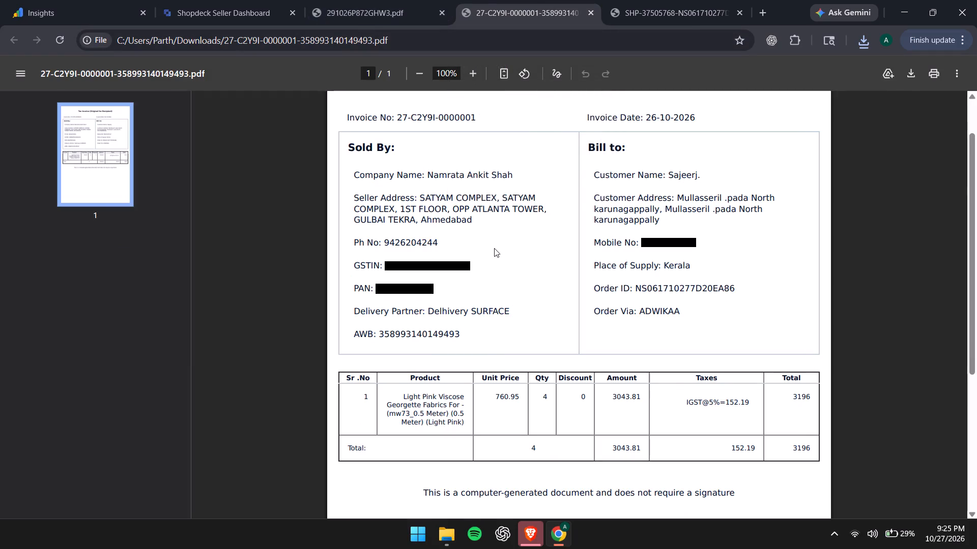
pyautogui.scroll(1, 494, 248)
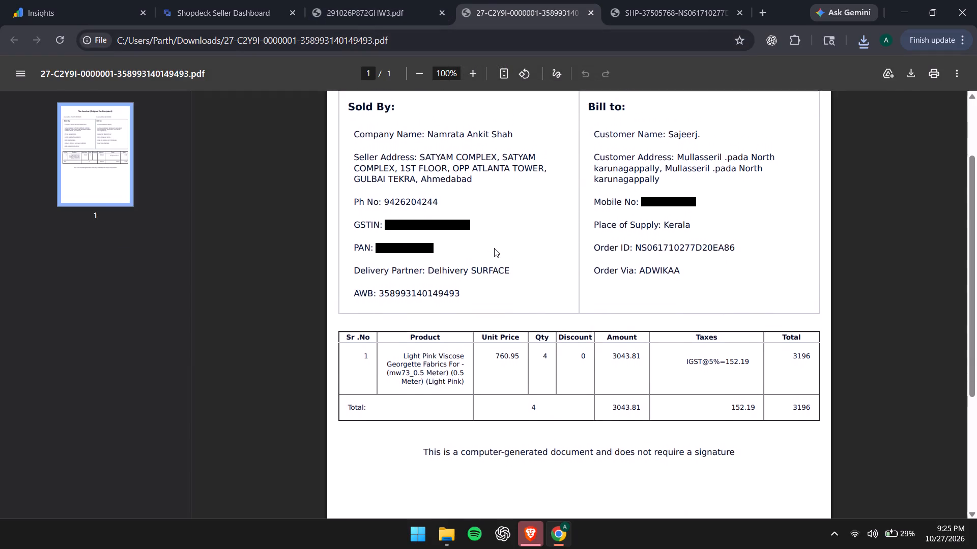
pyautogui.scroll(1, 494, 248)
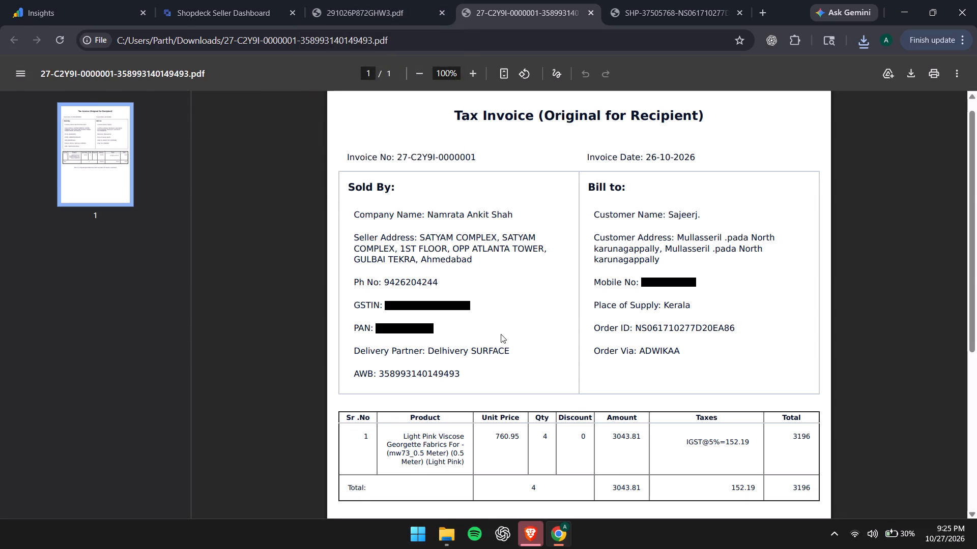
pyautogui.click(468, 217)
pyautogui.click(441, 210)
pyautogui.click(431, 213)
pyautogui.moveTo(436, 213); pyautogui.dragTo(496, 198)
pyautogui.click(522, 213)
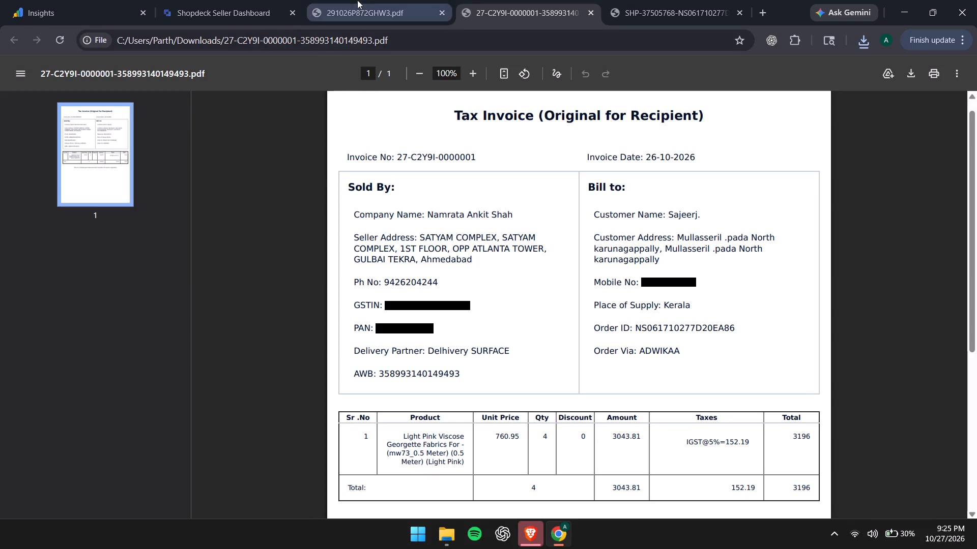
pyautogui.click(371, 0)
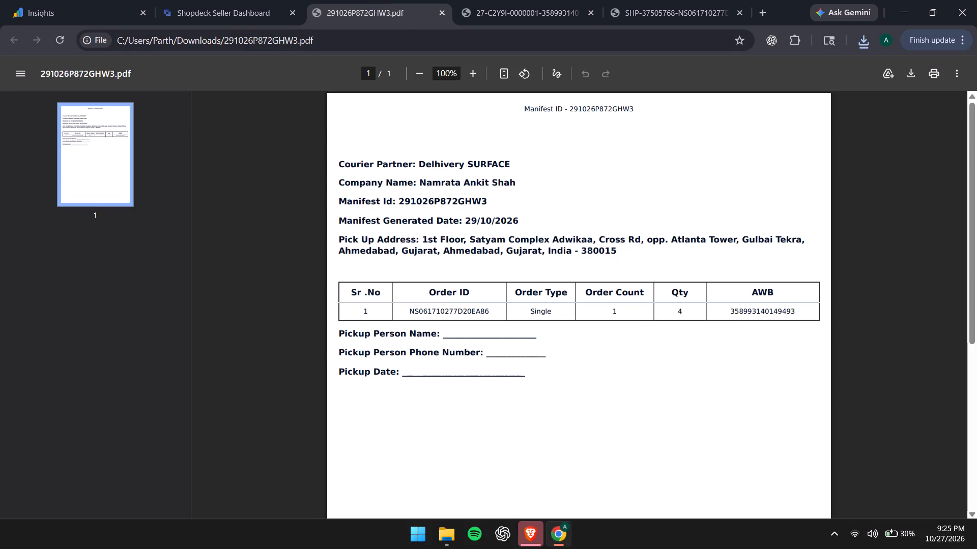
# Return to the Shopdeck dashboard, open the account's Basic Details page and review the profile, domain and contact fields.
pyautogui.click(240, 0)
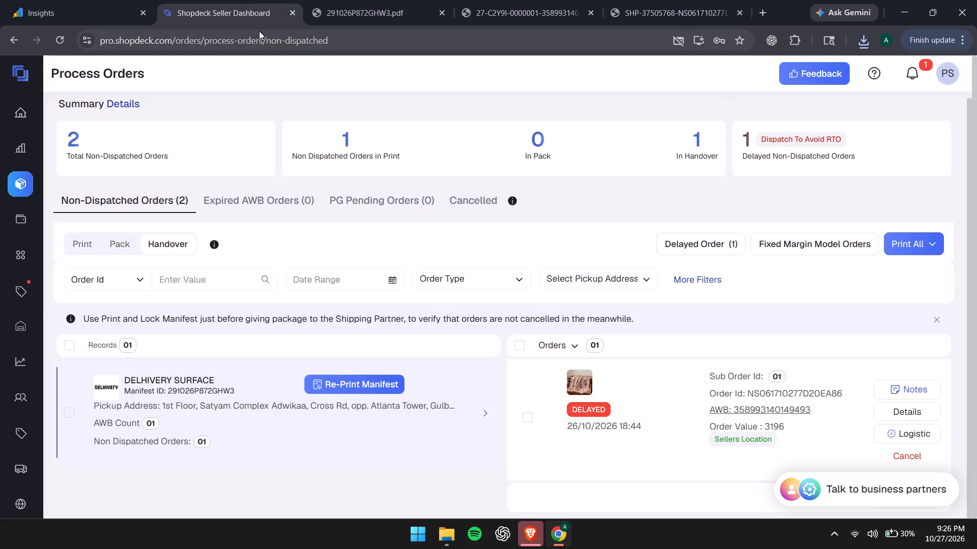
pyautogui.click(956, 82)
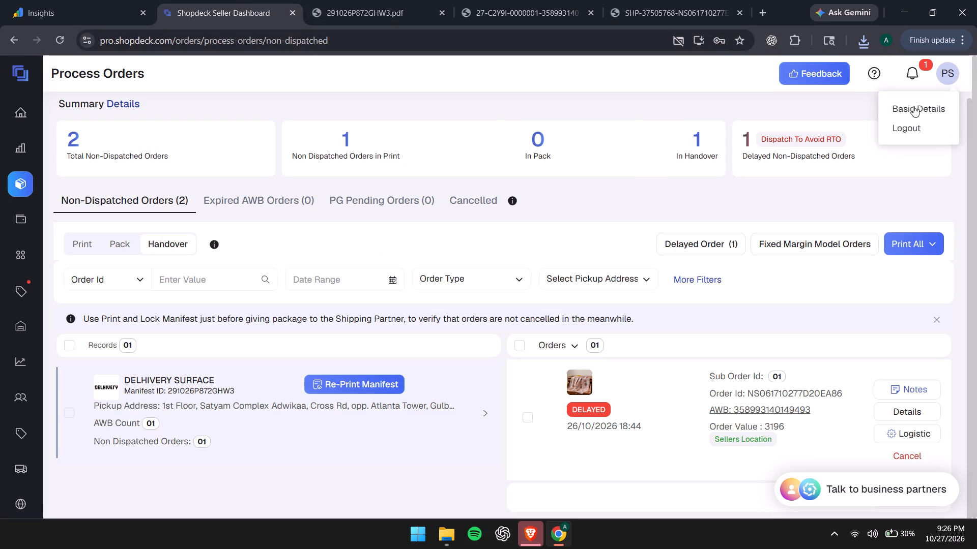
pyautogui.click(911, 109)
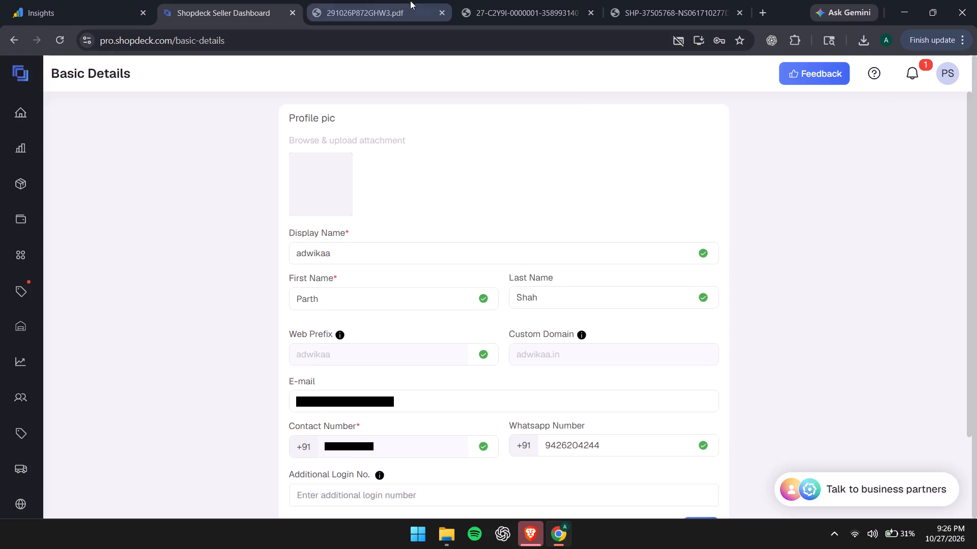
pyautogui.scroll(-2, 599, 290)
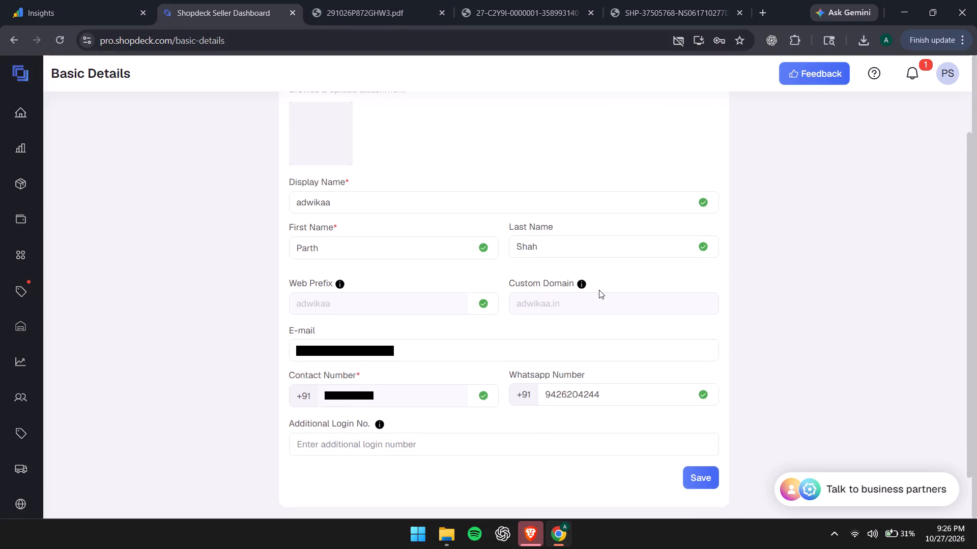
pyautogui.scroll(-1, 599, 290)
pyautogui.scroll(1, 582, 383)
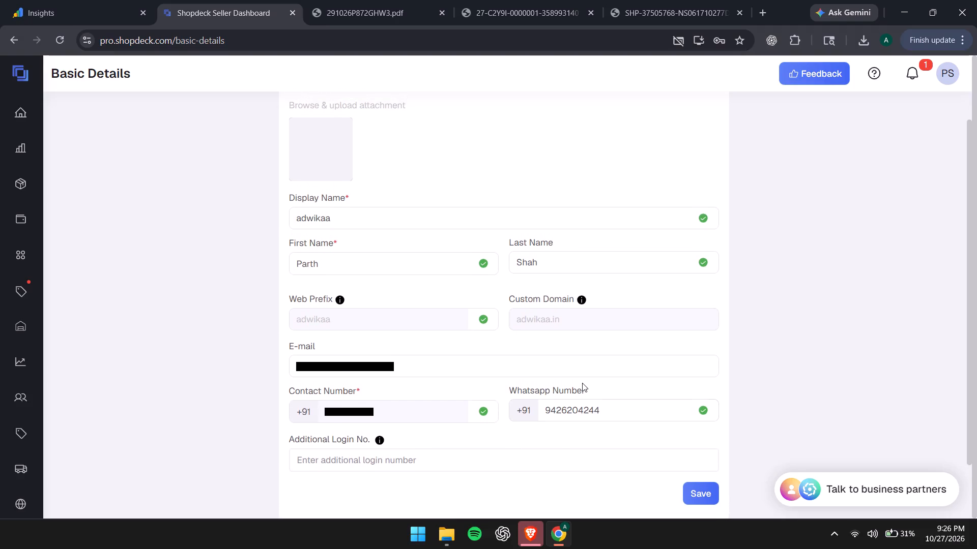
pyautogui.scroll(3, 582, 383)
pyautogui.scroll(-1, 582, 383)
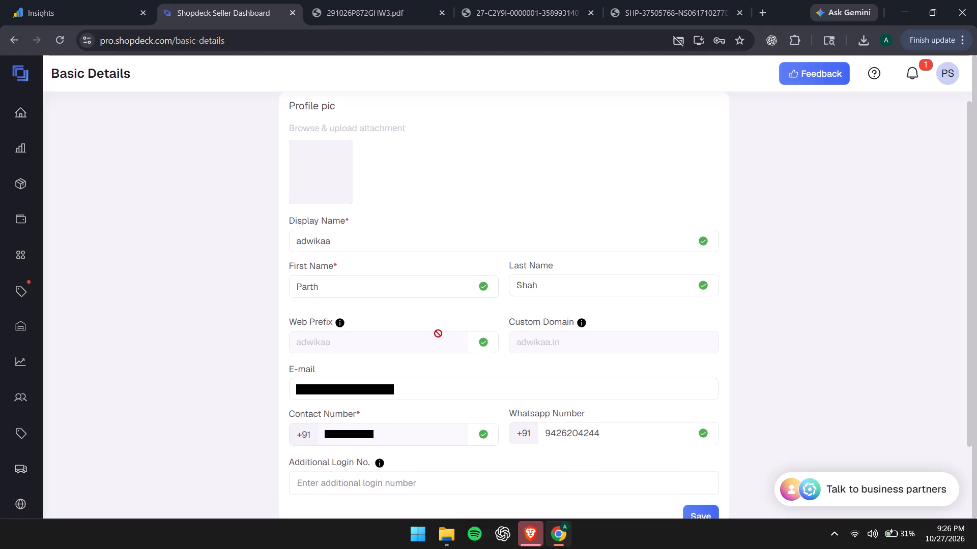
pyautogui.scroll(-1, 424, 391)
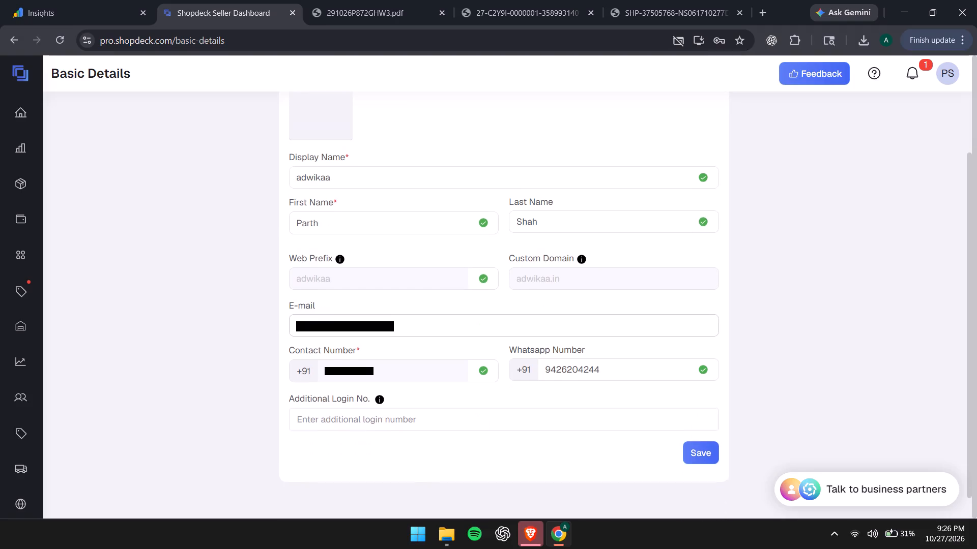
pyautogui.scroll(-1, 424, 391)
# Go back through the Home page to Process Orders and show the non-dispatched orders in the Handover stage.
pyautogui.click(110, 123)
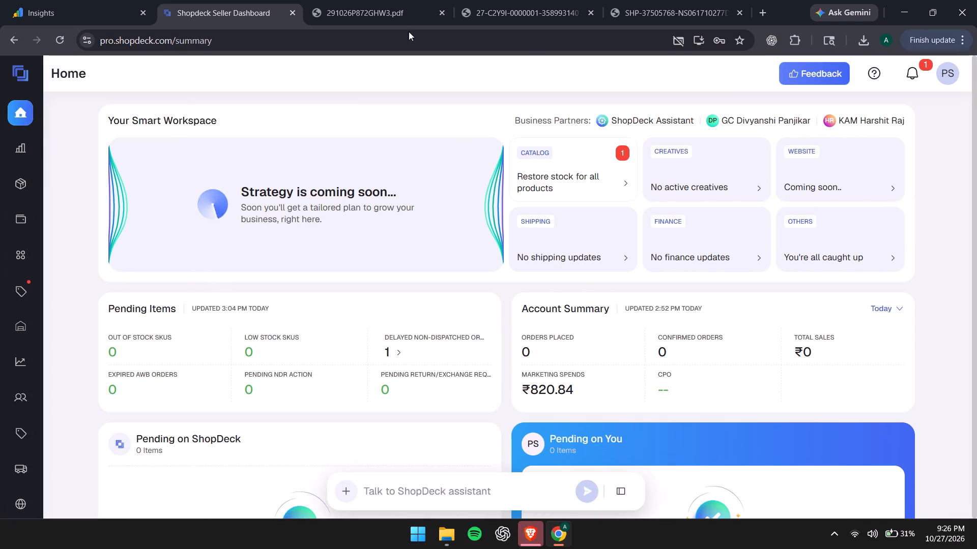
pyautogui.click(396, 0)
pyautogui.click(247, 0)
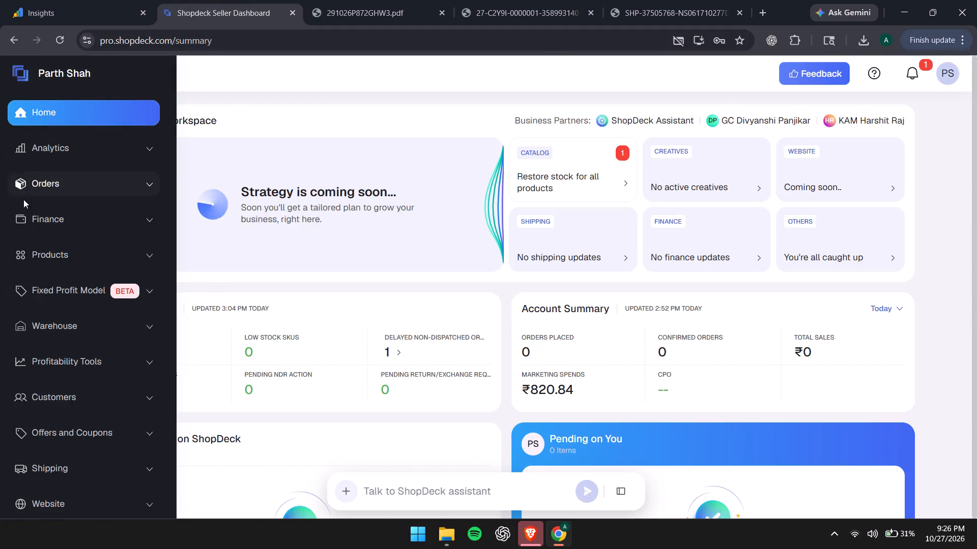
pyautogui.click(138, 262)
pyautogui.click(138, 262)
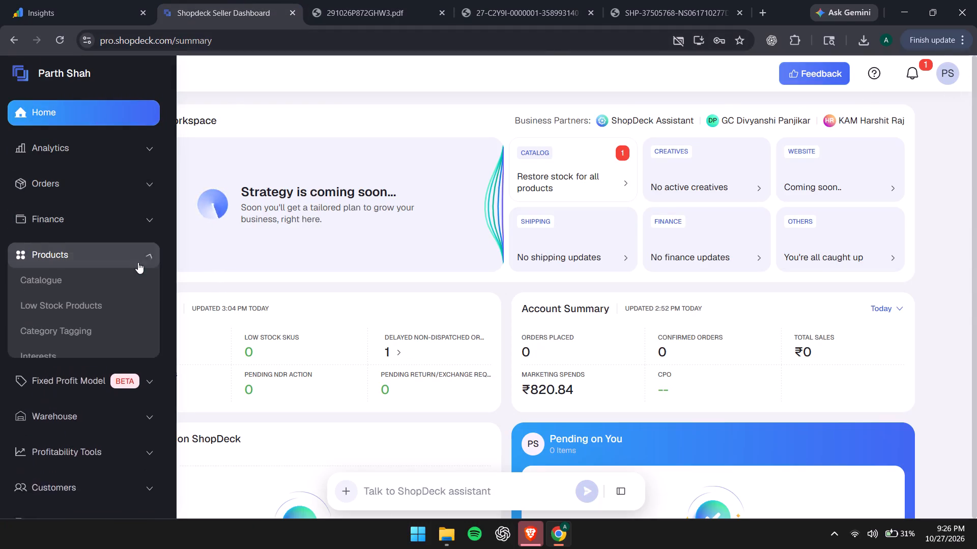
pyautogui.click(93, 176)
pyautogui.click(88, 205)
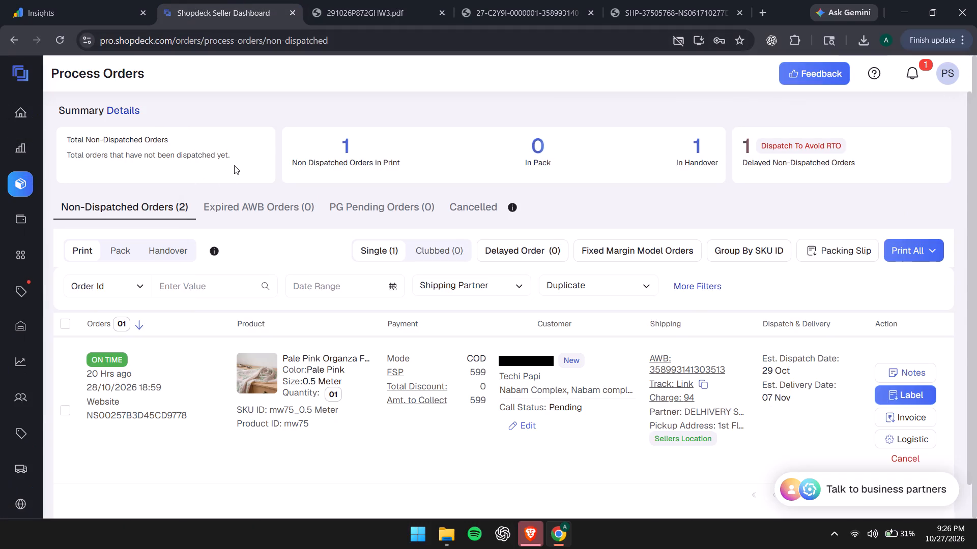
pyautogui.click(152, 261)
pyautogui.click(158, 252)
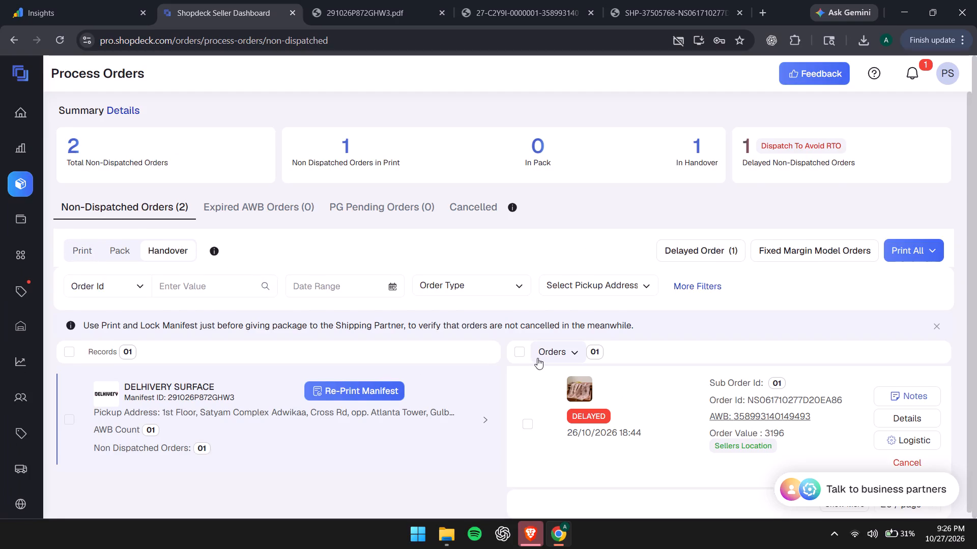
# Select the delayed DELHIVERY SURFACE order in Handover, check the print options for selected orders, and clear the selection.
pyautogui.scroll(-1, 539, 359)
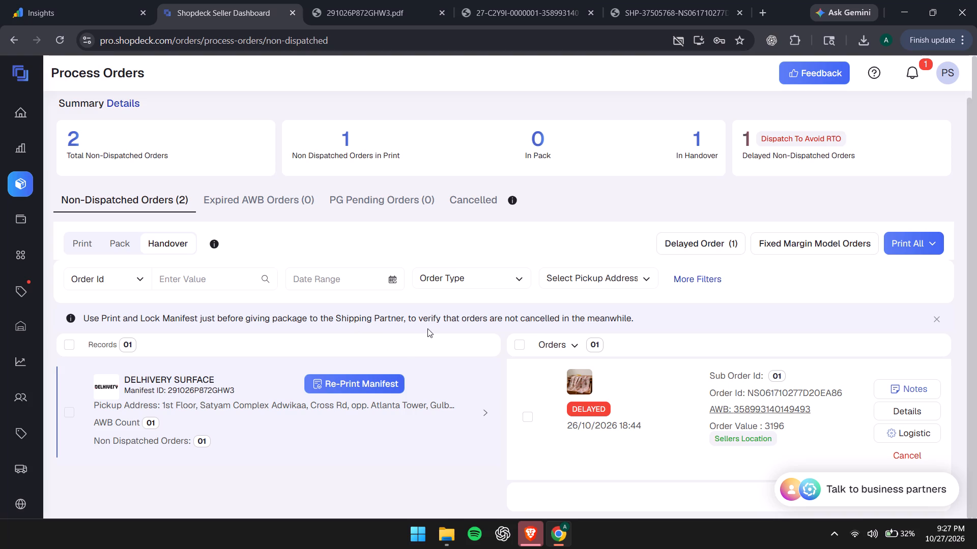
pyautogui.click(518, 349)
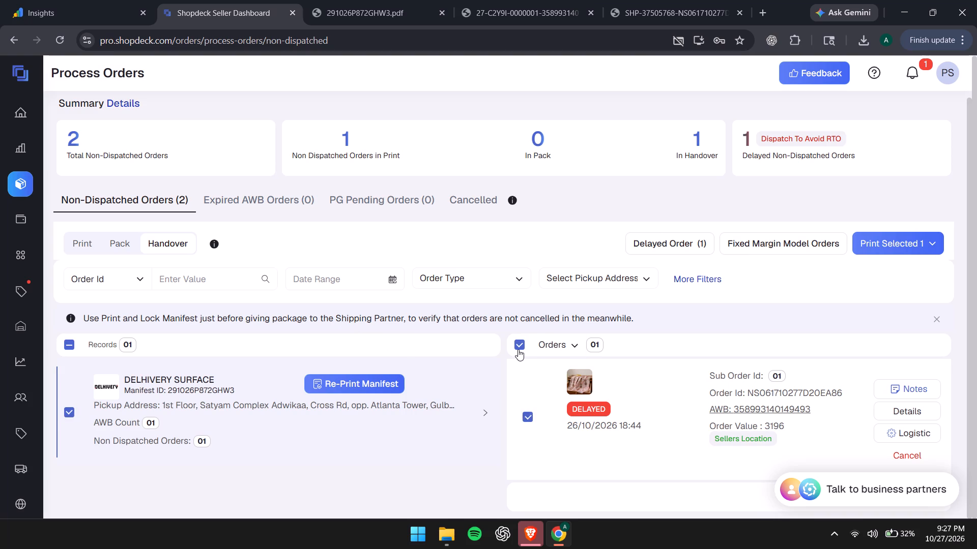
pyautogui.click(904, 239)
pyautogui.click(798, 198)
pyautogui.click(74, 342)
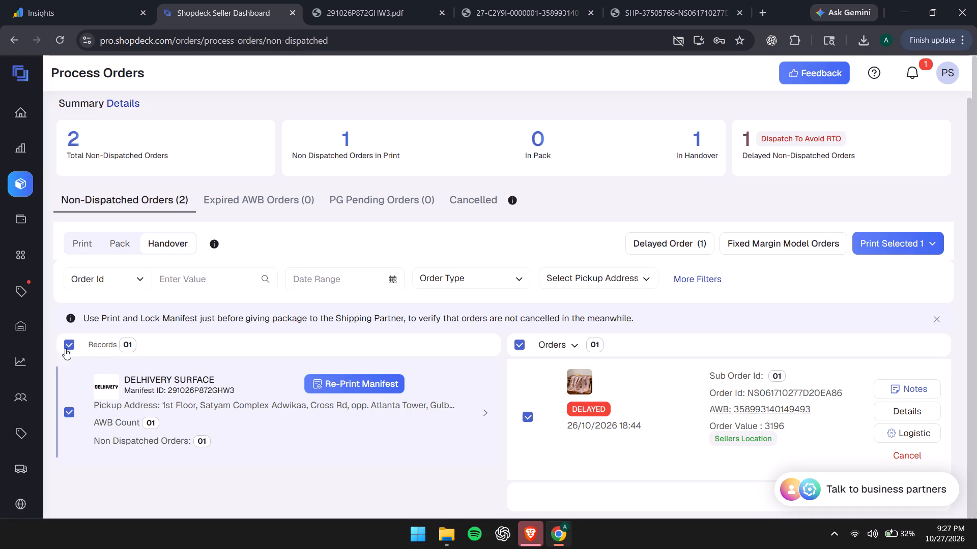
pyautogui.click(71, 345)
pyautogui.scroll(-1, 500, 482)
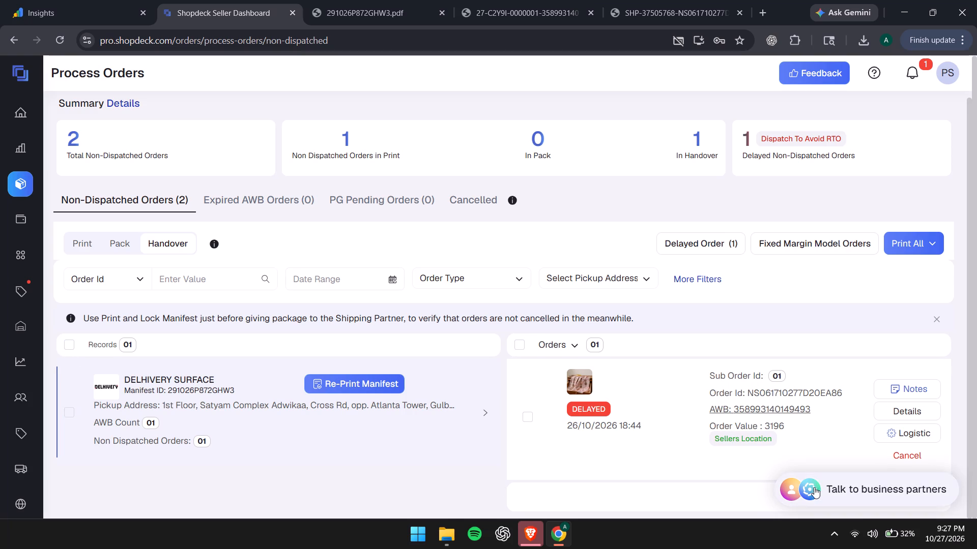
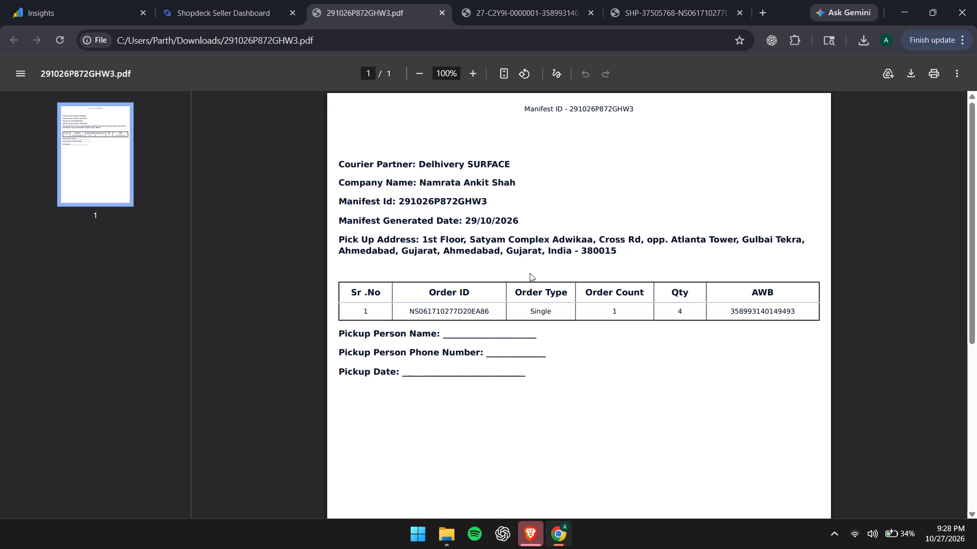
# Review the tax invoice, shipping label and manifest PDFs for the Delhivery order, and return to the Shopdeck dashboard.
pyautogui.click(517, 0)
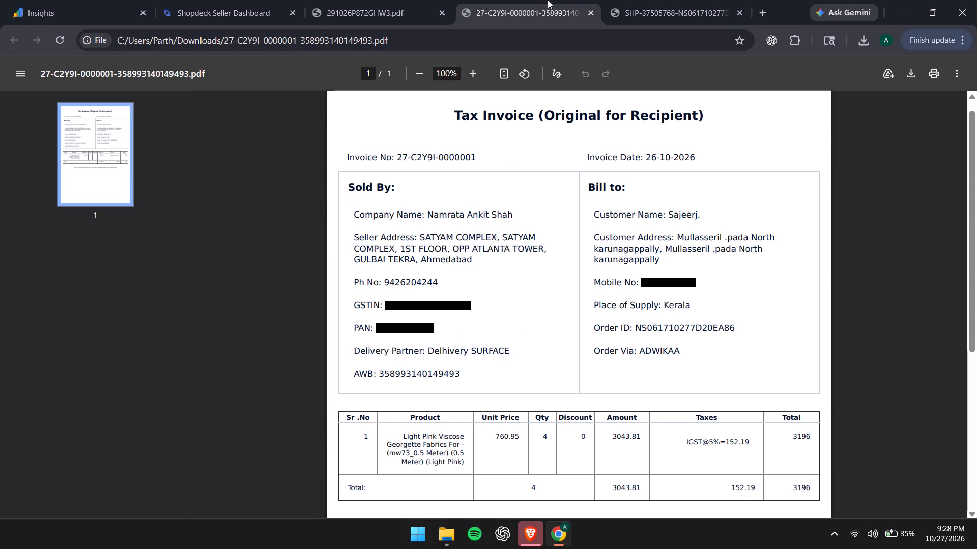
pyautogui.click(668, 0)
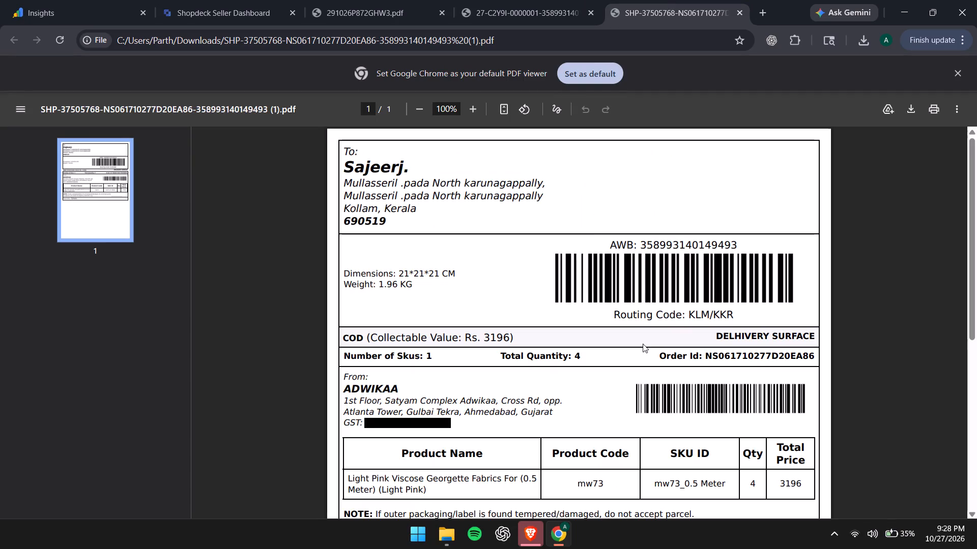
pyautogui.scroll(-1, 647, 371)
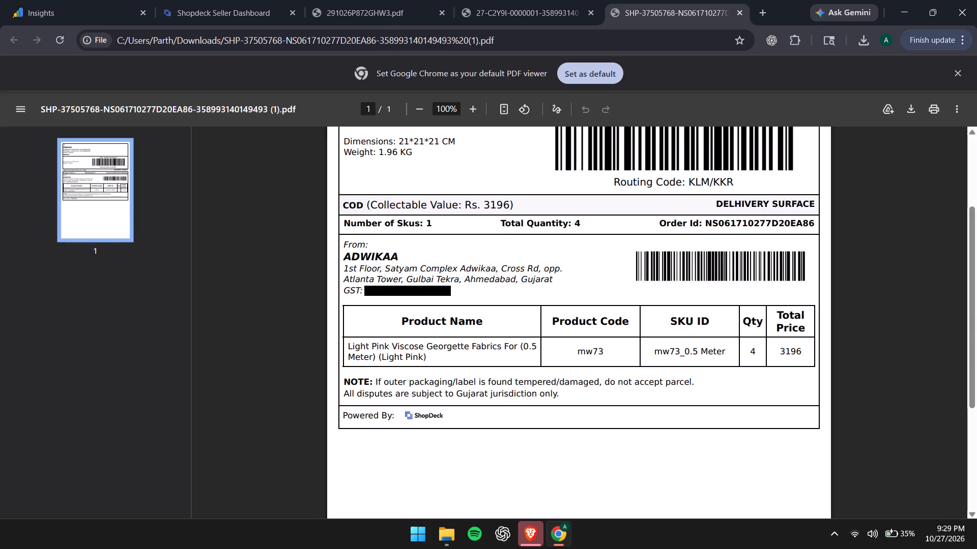
pyautogui.click(330, 0)
pyautogui.click(243, 0)
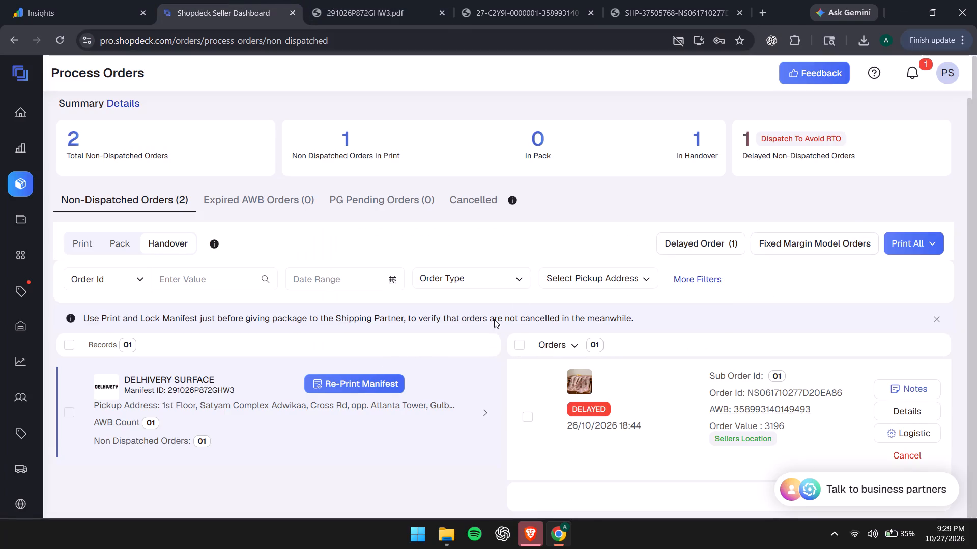
# Select the DELHIVERY SURFACE record in Handover, review its order details from product through shipping, payment and customer, and close them.
pyautogui.click(165, 247)
pyautogui.click(60, 341)
pyautogui.scroll(-2, 558, 416)
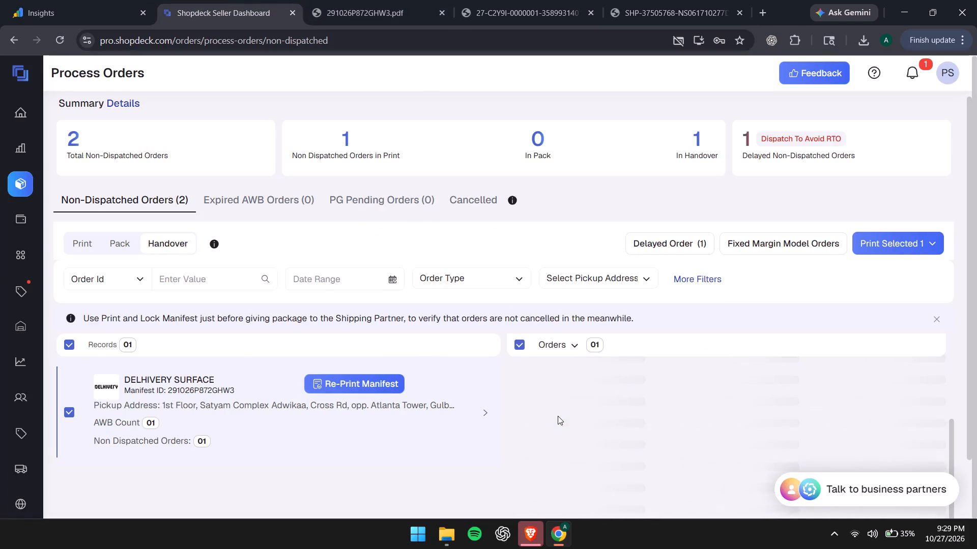
pyautogui.scroll(3, 604, 423)
pyautogui.scroll(-2, 760, 233)
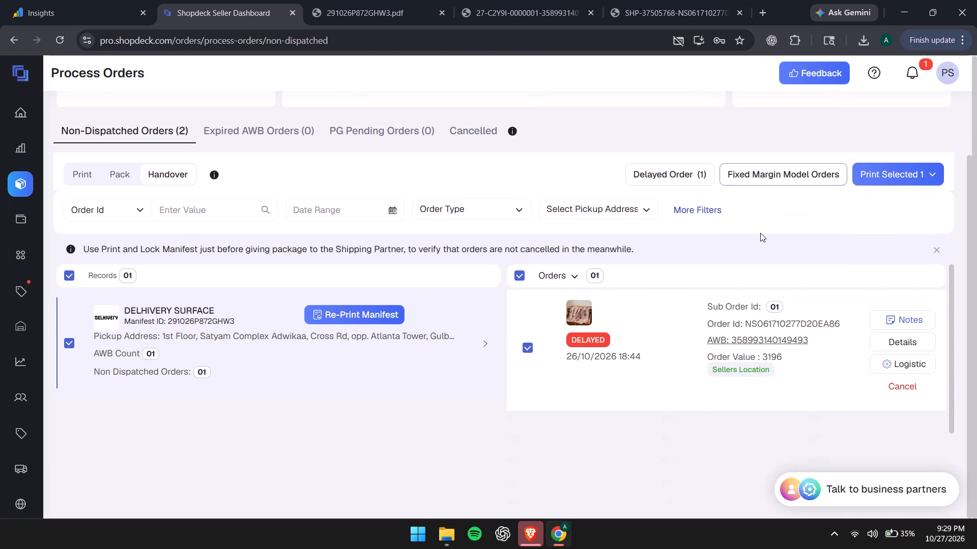
pyautogui.click(899, 361)
pyautogui.click(908, 338)
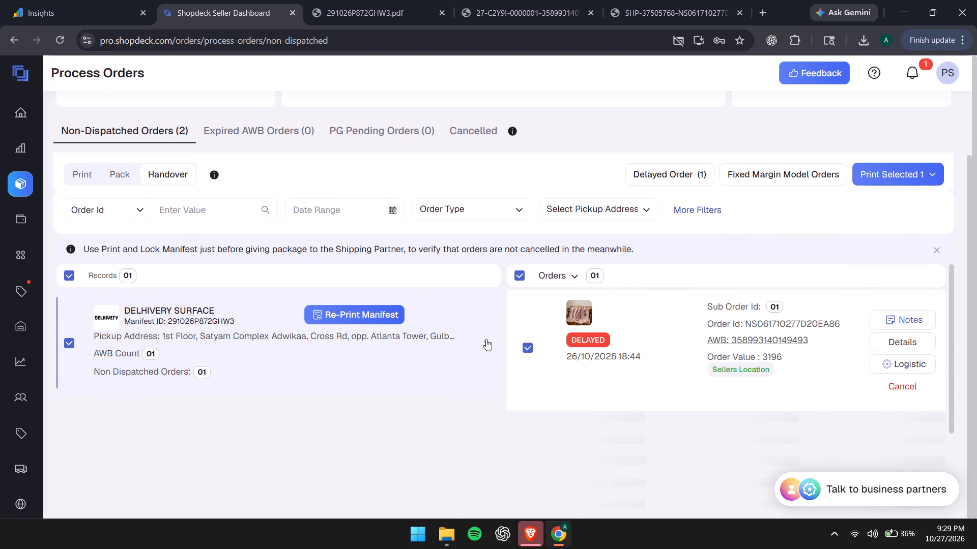
pyautogui.click(488, 340)
pyautogui.click(479, 337)
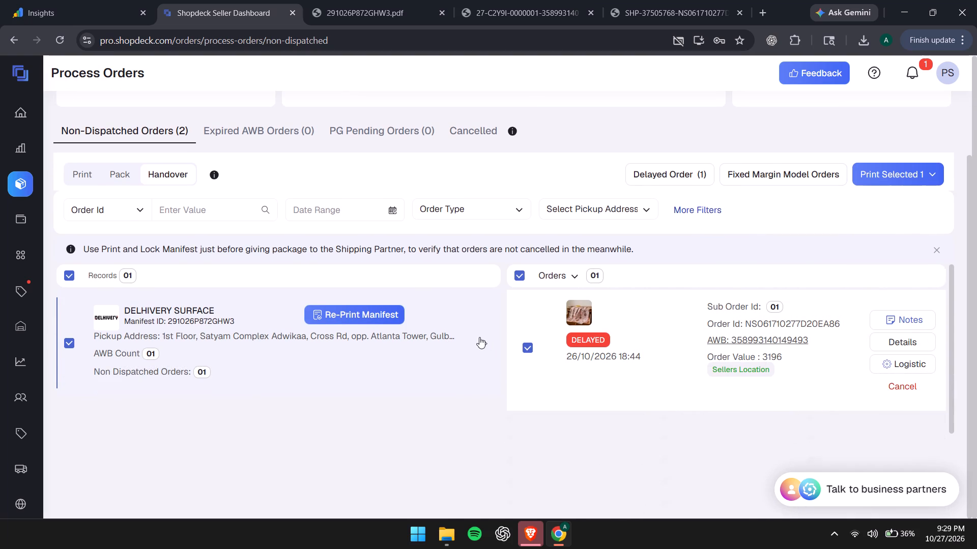
pyautogui.click(481, 338)
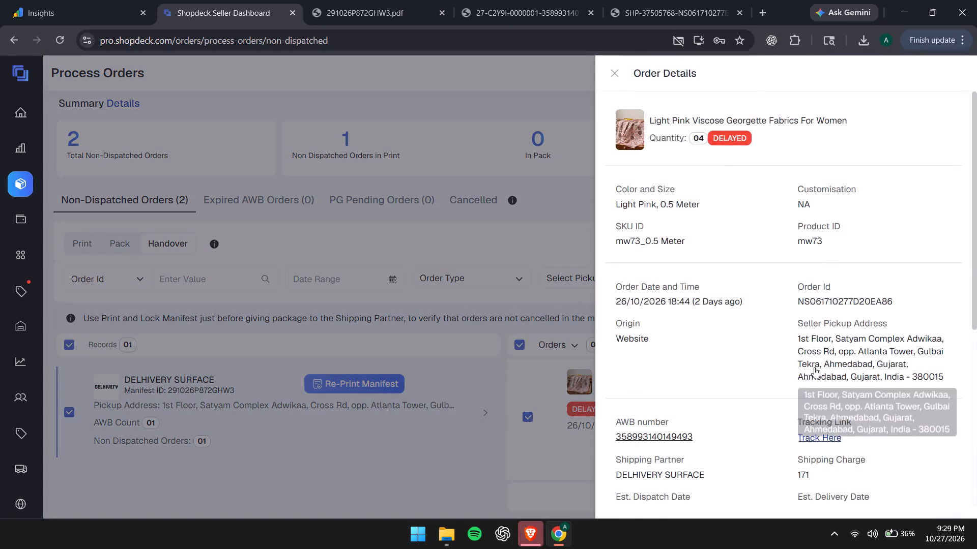
pyautogui.scroll(-7, 808, 394)
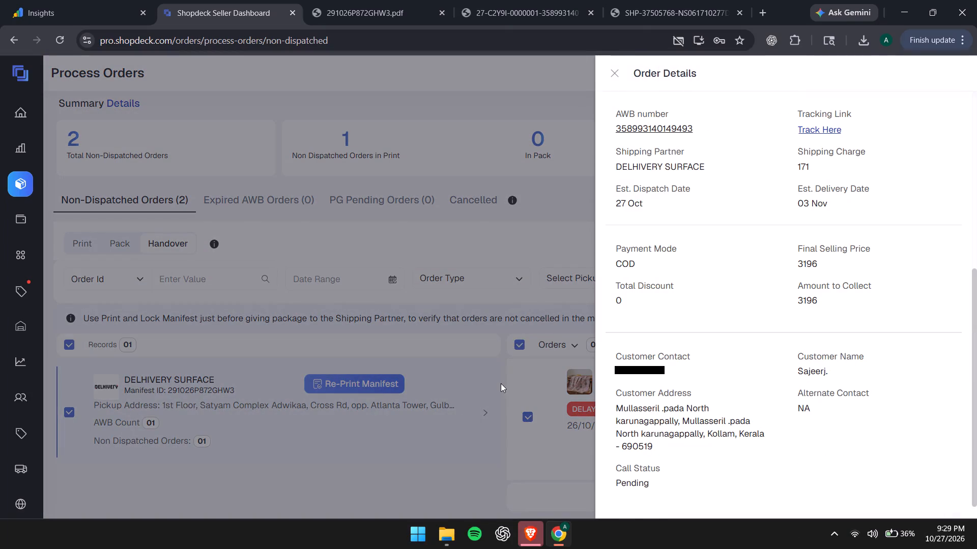
pyautogui.click(501, 383)
pyautogui.click(486, 312)
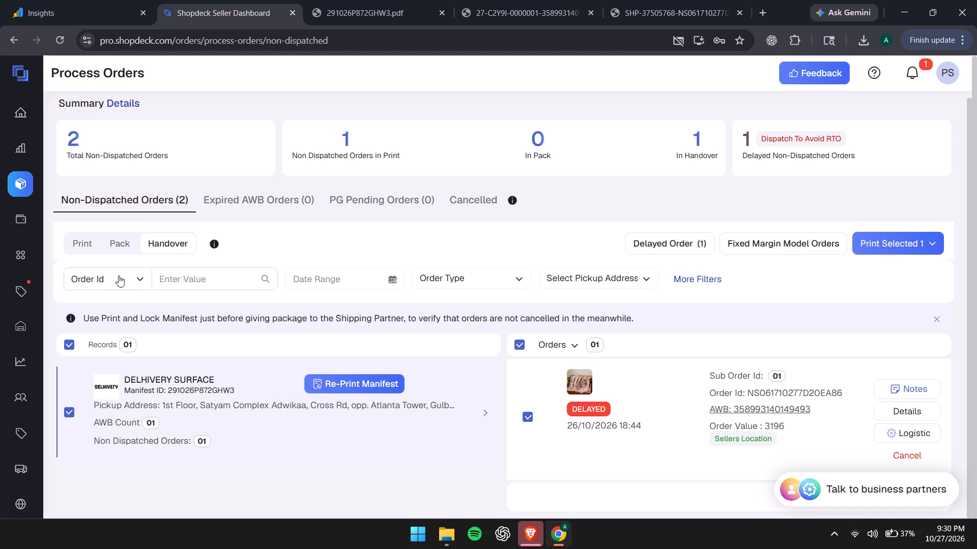
# Check the Pack stage of the non-dispatched orders and return to the Handover stage.
pyautogui.click(122, 246)
pyautogui.click(177, 249)
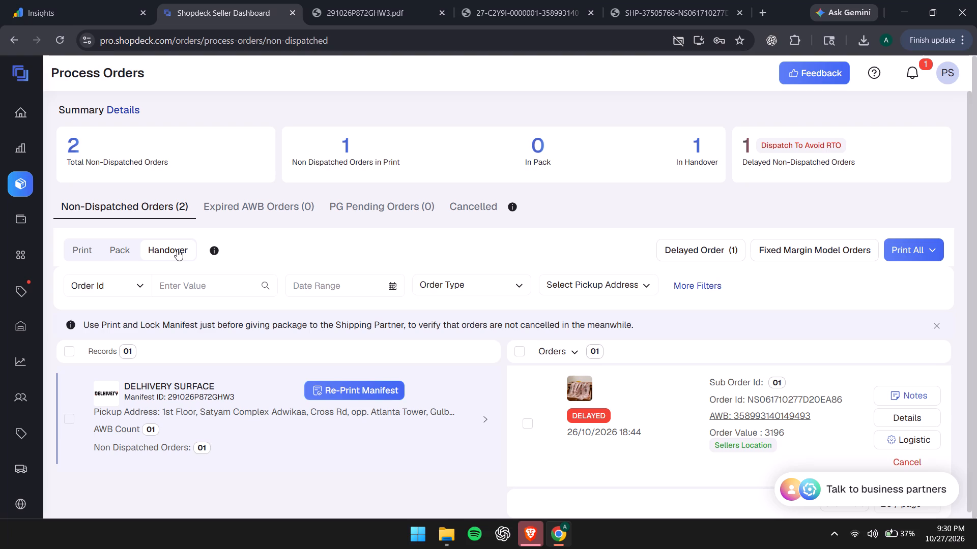
# Recheck the invoice, shipping label and manifest PDFs, examining the full label, and return to the Shopdeck dashboard.
pyautogui.click(526, 0)
pyautogui.click(685, 0)
pyautogui.scroll(1, 591, 193)
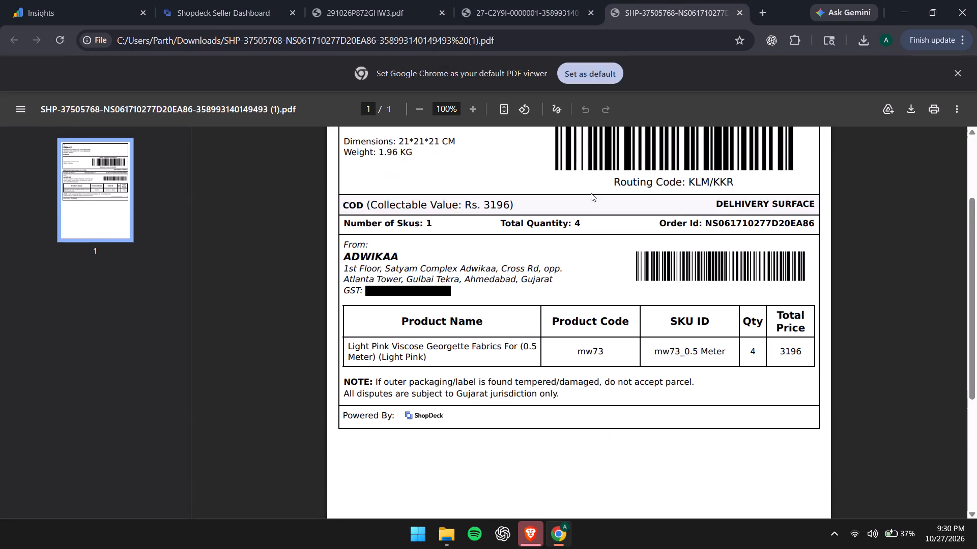
pyautogui.scroll(1, 591, 193)
pyautogui.scroll(1, 542, 222)
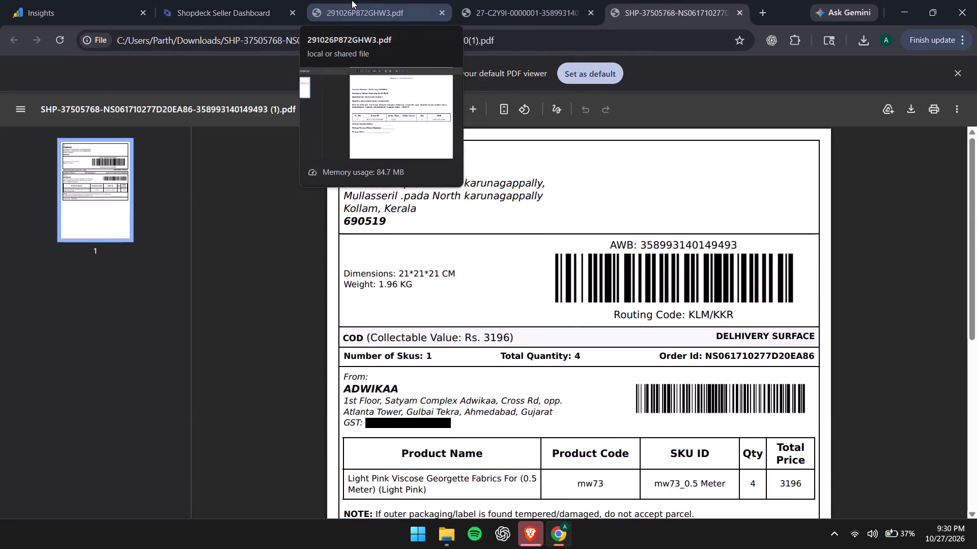
pyautogui.click(351, 0)
pyautogui.click(266, 0)
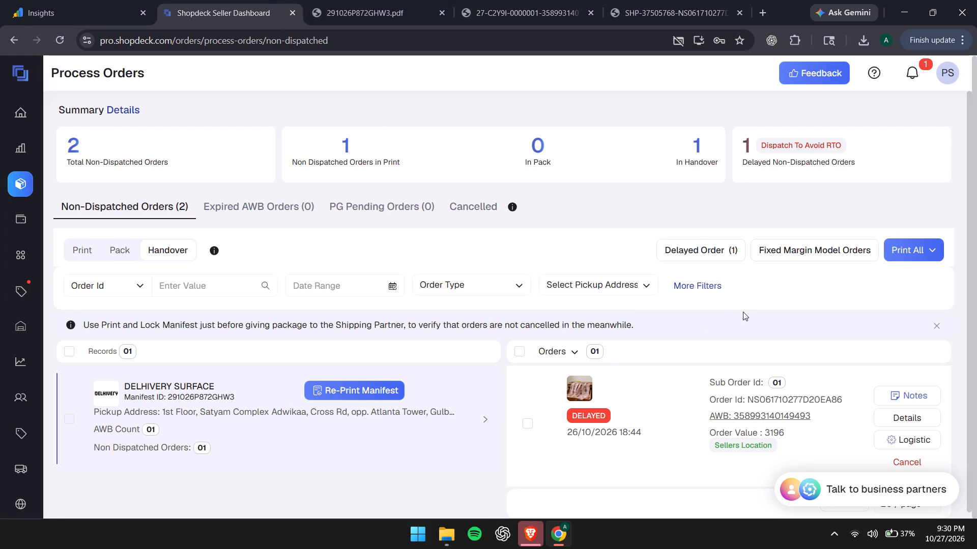
# Select the delayed DELHIVERY SURFACE order in the Handover order list, review its Order Details, and close them.
pyautogui.scroll(-1, 743, 312)
pyautogui.scroll(-1, 689, 373)
pyautogui.click(516, 348)
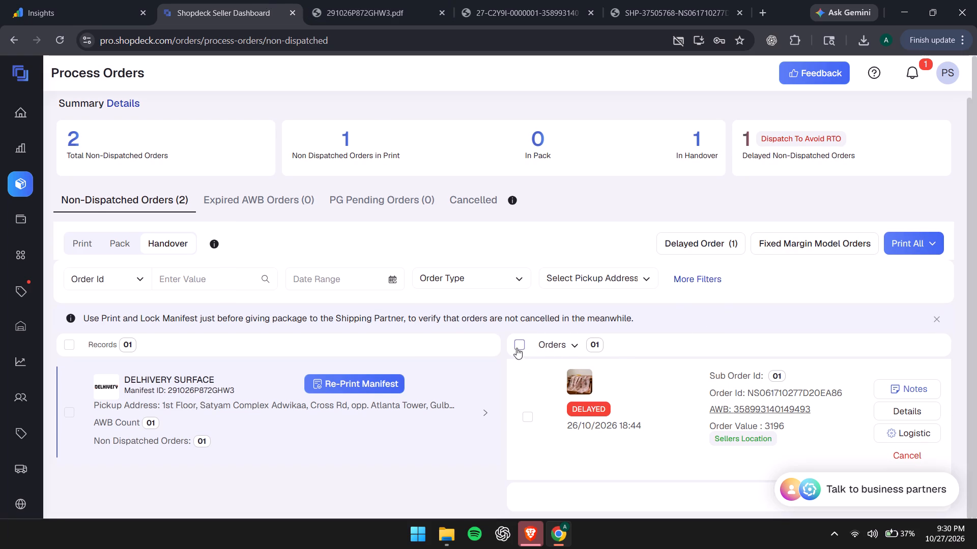
pyautogui.scroll(-2, 729, 400)
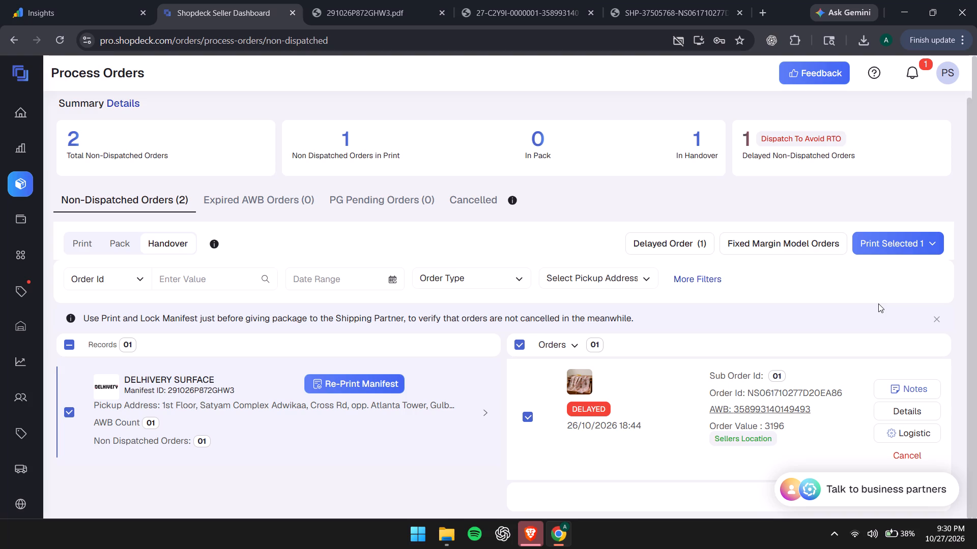
pyautogui.scroll(-2, 878, 303)
pyautogui.scroll(-3, 774, 359)
pyautogui.click(915, 408)
pyautogui.click(915, 409)
pyautogui.scroll(-1, 855, 311)
pyautogui.scroll(3, 855, 311)
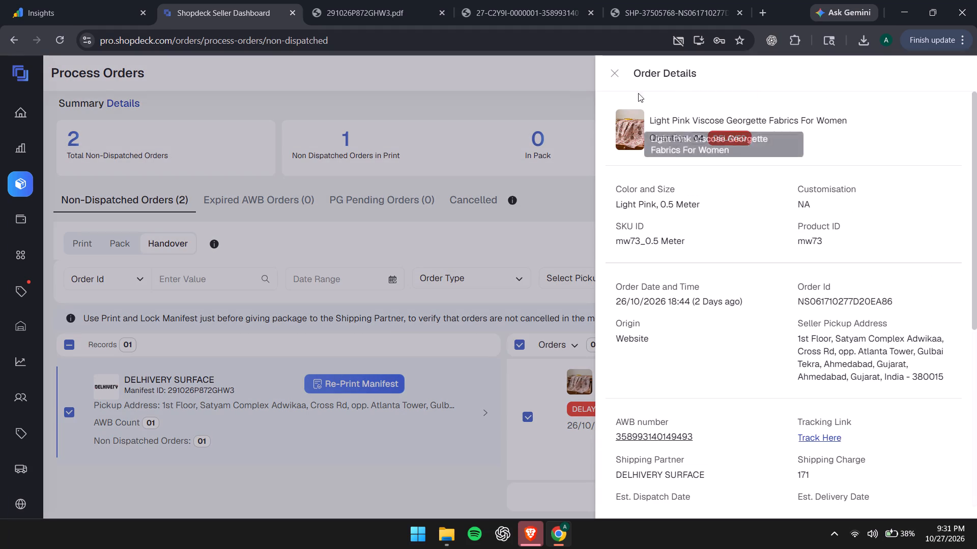
pyautogui.click(614, 75)
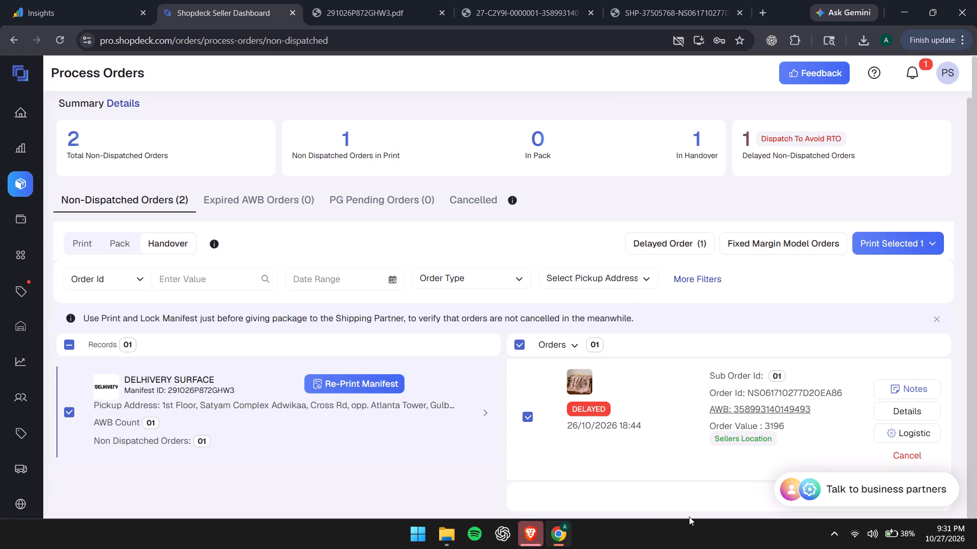
# Check the Expired AWB Orders and PG Pending Orders lists, and return to the Non-Dispatched Orders list.
pyautogui.scroll(-1, 689, 516)
pyautogui.click(304, 204)
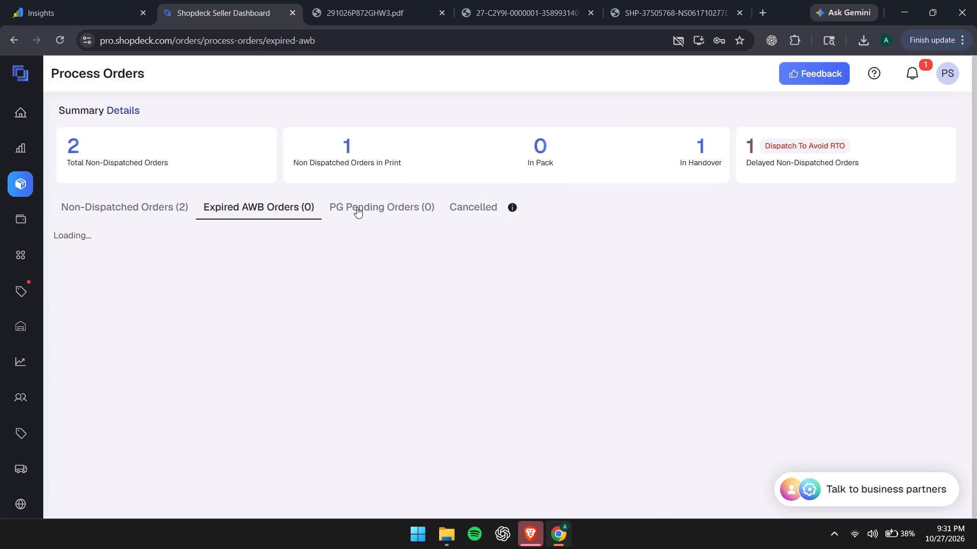
pyautogui.click(354, 207)
pyautogui.click(146, 202)
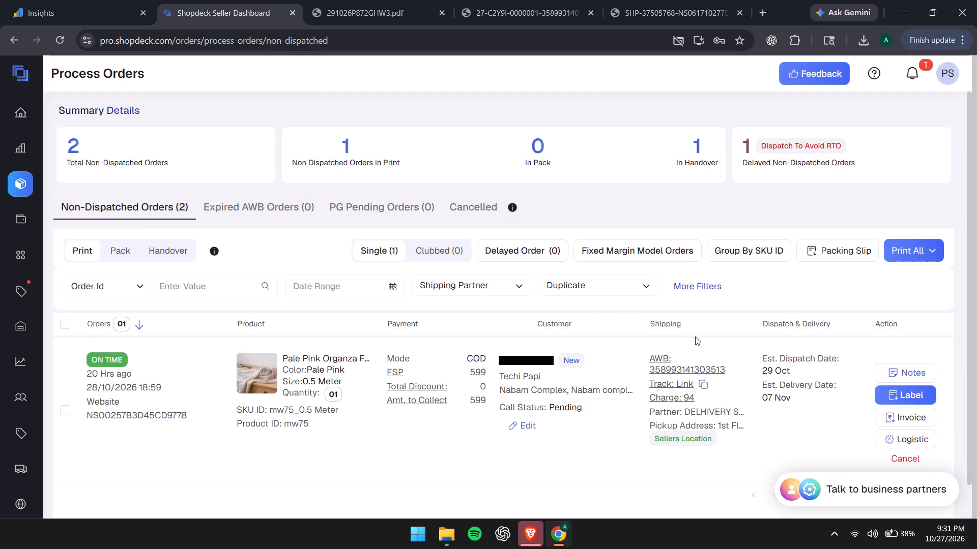
# Change the Pale Pink Organza order's delivery partner to Amazon Shipping at ₹ 89, save the logistics edit and confirm the change.
pyautogui.click(887, 436)
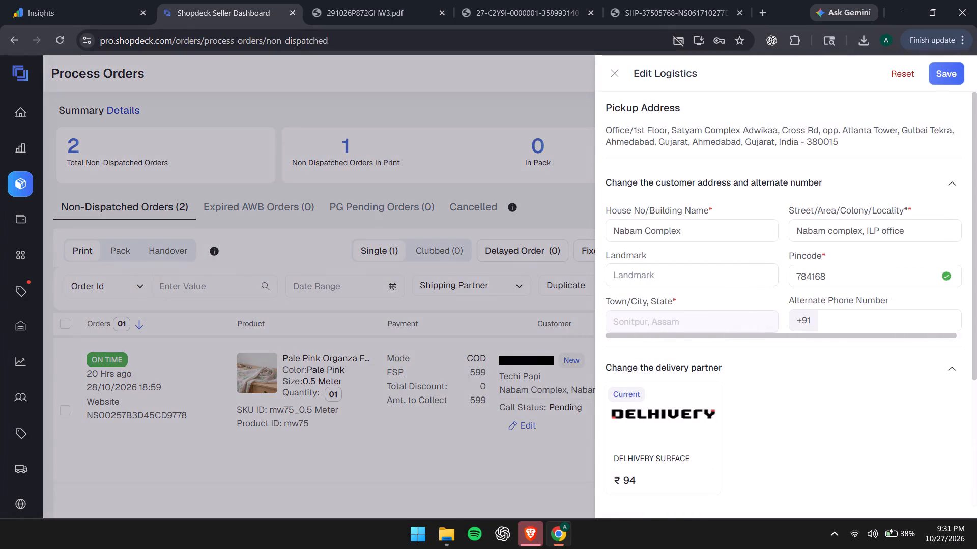
pyautogui.scroll(-4, 843, 291)
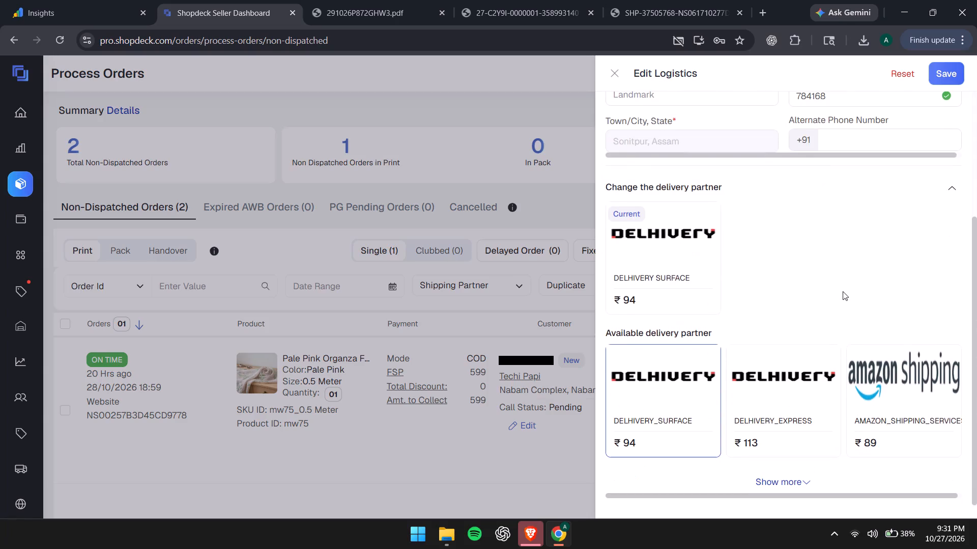
pyautogui.click(785, 483)
pyautogui.scroll(-1, 798, 365)
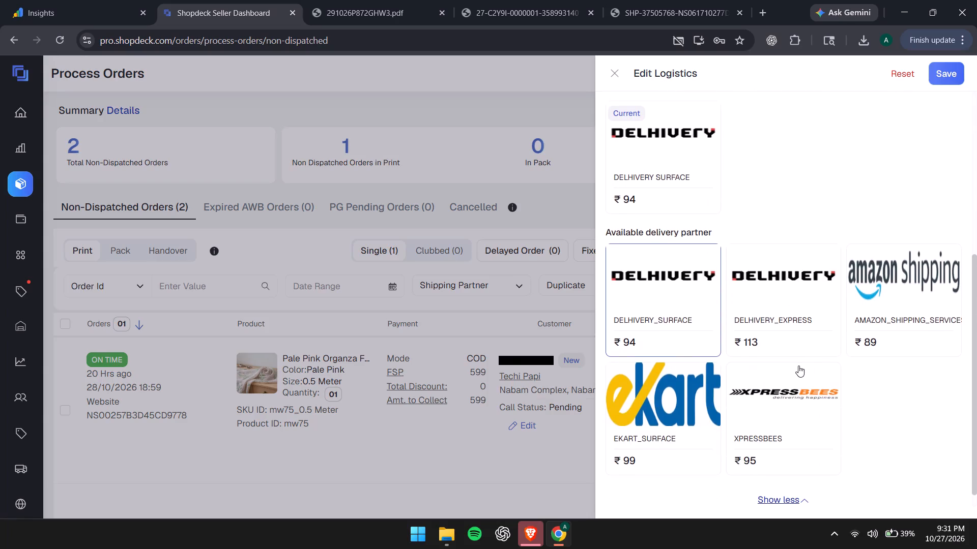
pyautogui.click(896, 310)
pyautogui.scroll(3, 799, 325)
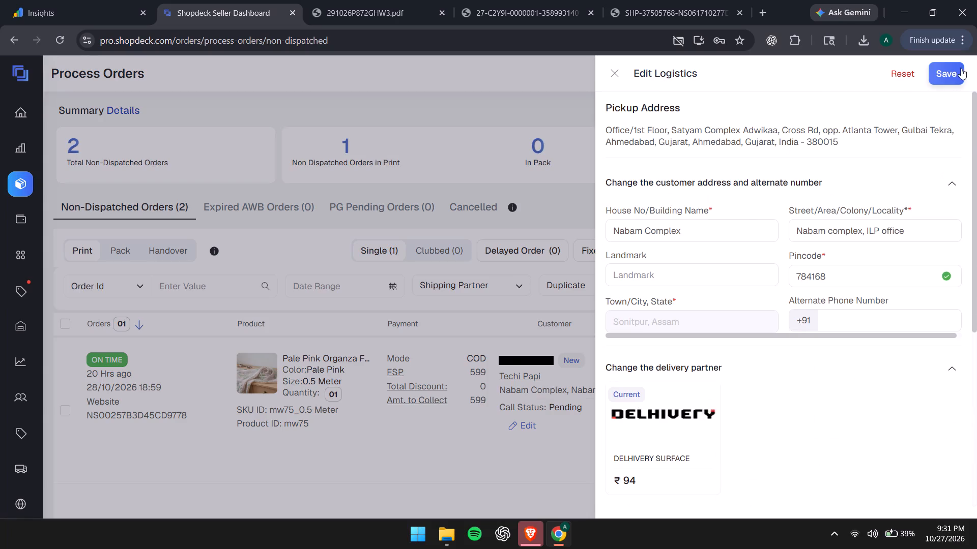
pyautogui.click(962, 73)
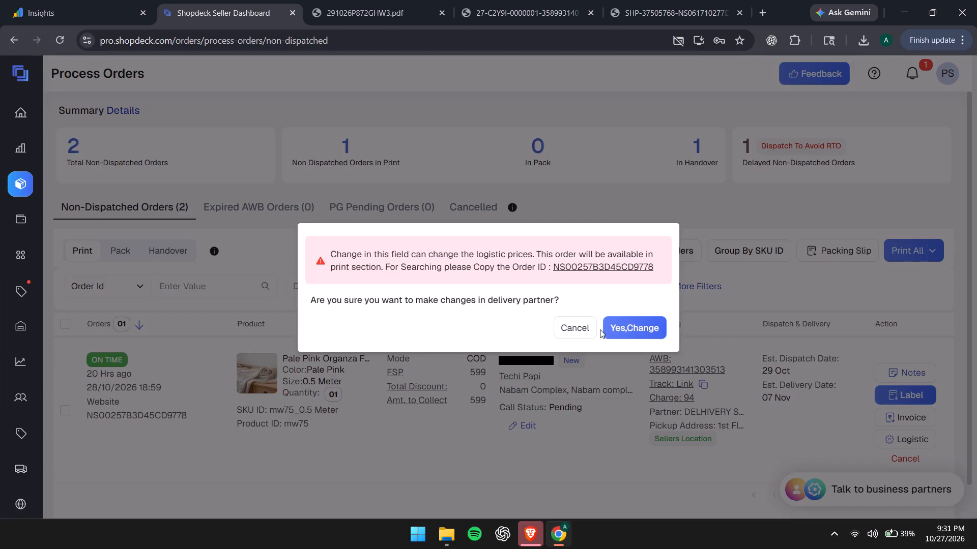
pyautogui.click(600, 326)
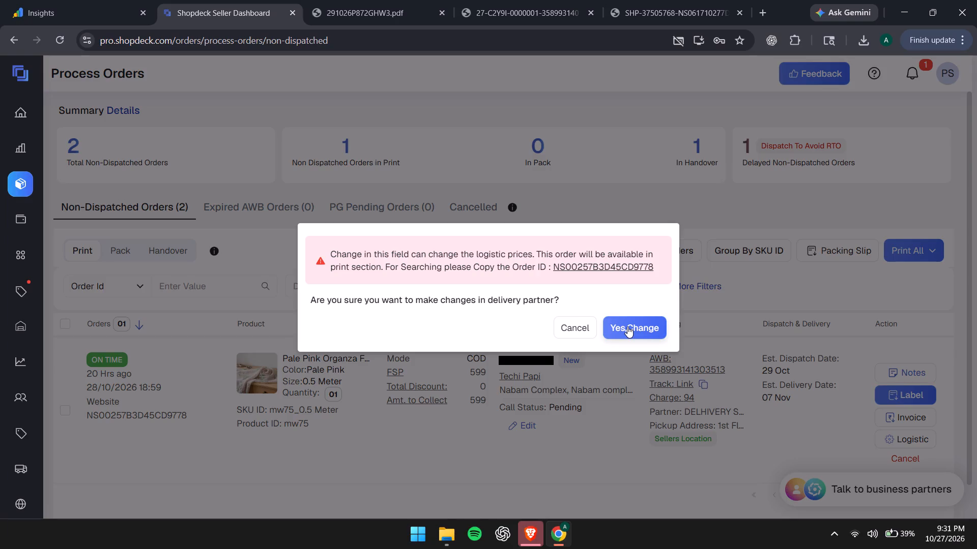
pyautogui.click(627, 326)
# Enlarge the Pale Pink Organza order's product image to examine it, and close the image.
pyautogui.click(570, 331)
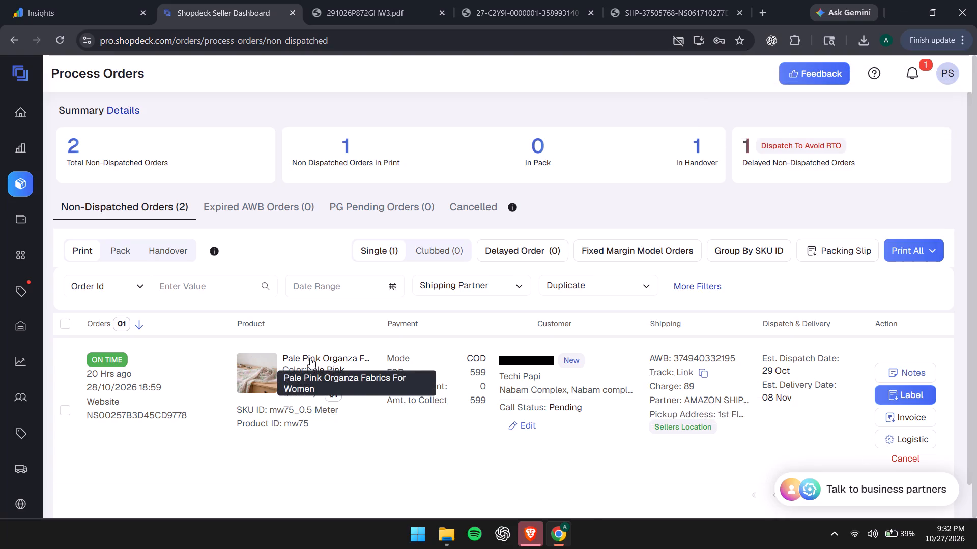
pyautogui.click(247, 368)
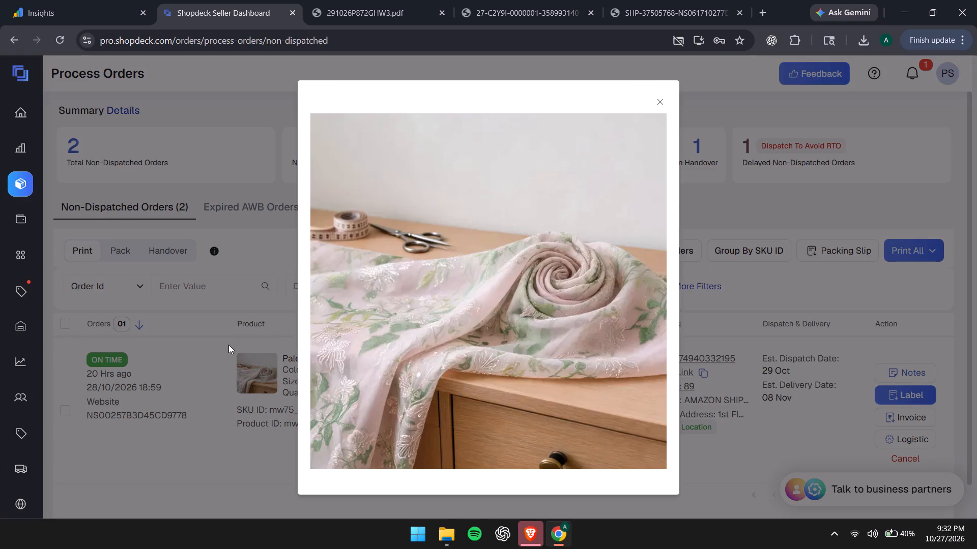
pyautogui.click(228, 345)
# Select the delayed DELHIVERY SURFACE order in the Handover list, print its shipping label, and open the downloaded PDF.
pyautogui.click(169, 239)
pyautogui.click(161, 251)
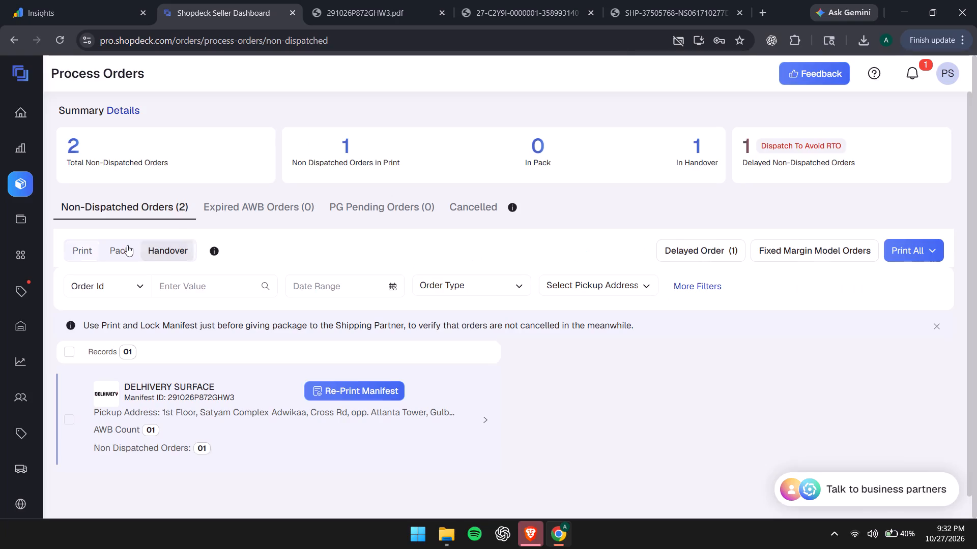
pyautogui.scroll(-1, 556, 398)
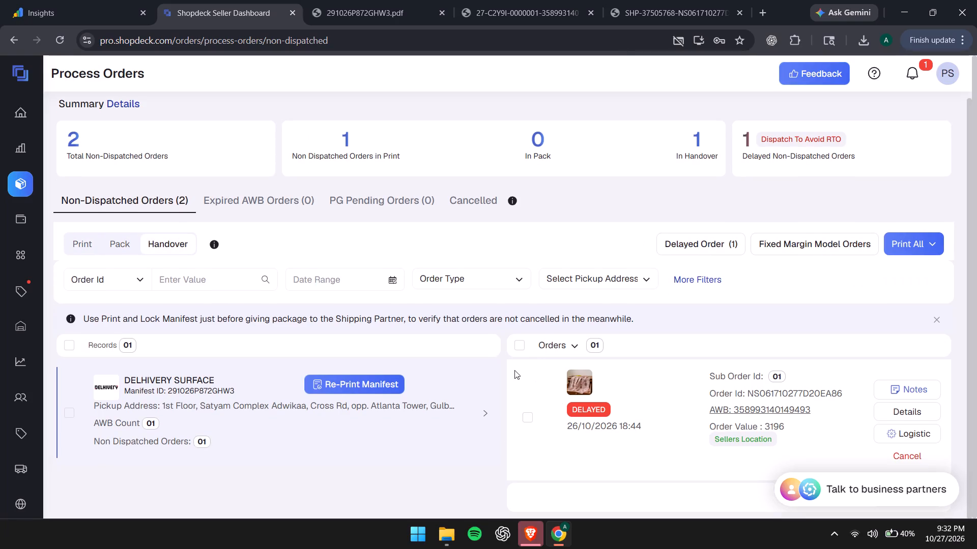
pyautogui.click(520, 348)
pyautogui.scroll(-1, 692, 432)
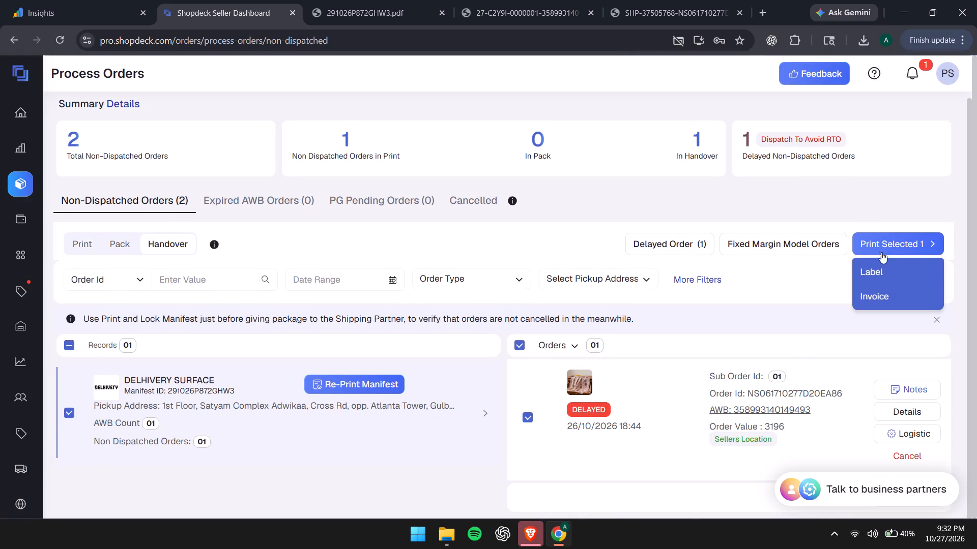
pyautogui.click(879, 277)
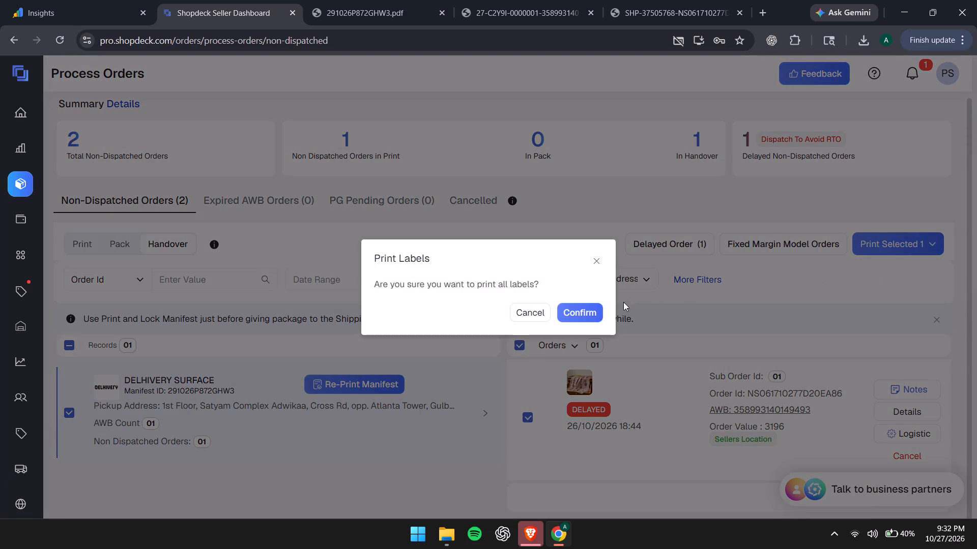
pyautogui.click(581, 313)
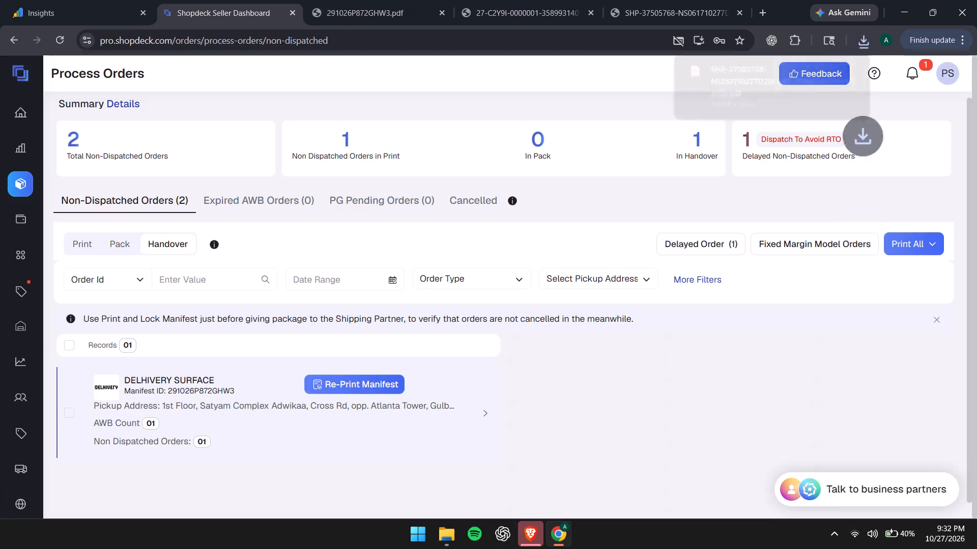
pyautogui.click(848, 71)
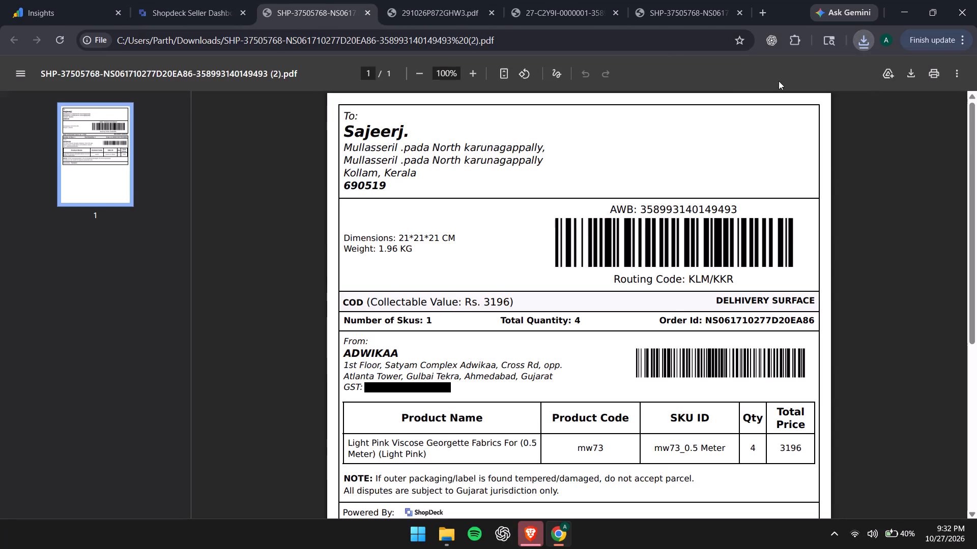
# Examine the downloaded shipping label down to its product table, and return to the Shopdeck Handover list.
pyautogui.scroll(-3, 643, 215)
pyautogui.scroll(3, 643, 215)
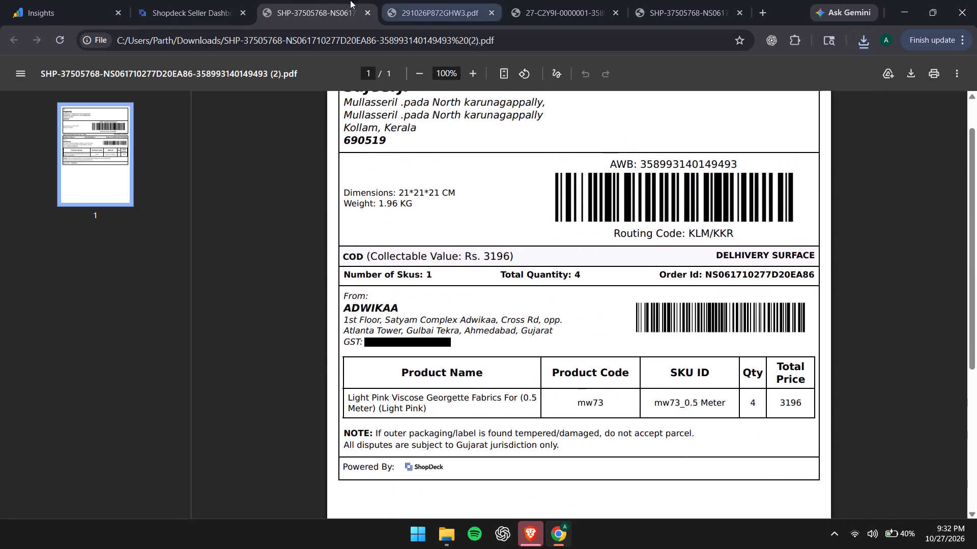
pyautogui.click(226, 0)
pyautogui.scroll(-1, 696, 341)
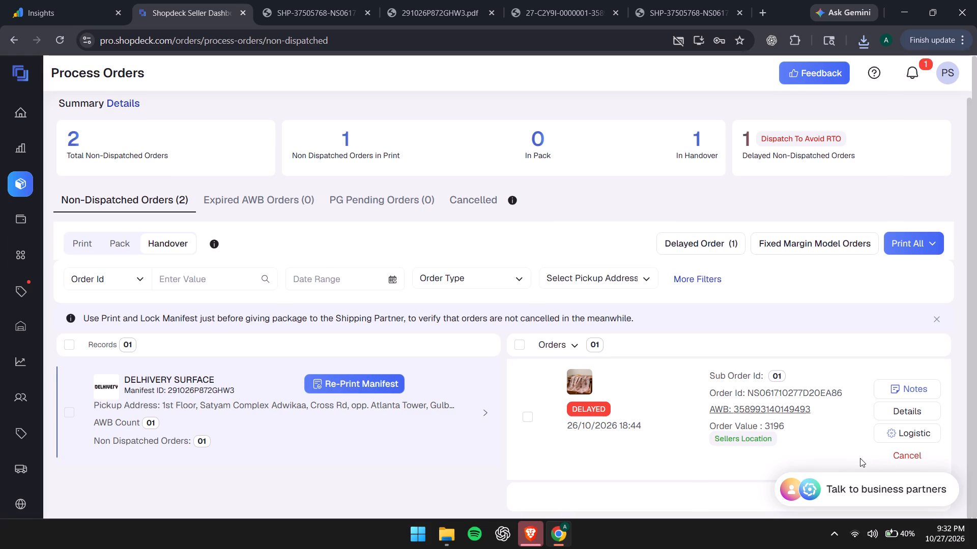
pyautogui.scroll(-1, 629, 418)
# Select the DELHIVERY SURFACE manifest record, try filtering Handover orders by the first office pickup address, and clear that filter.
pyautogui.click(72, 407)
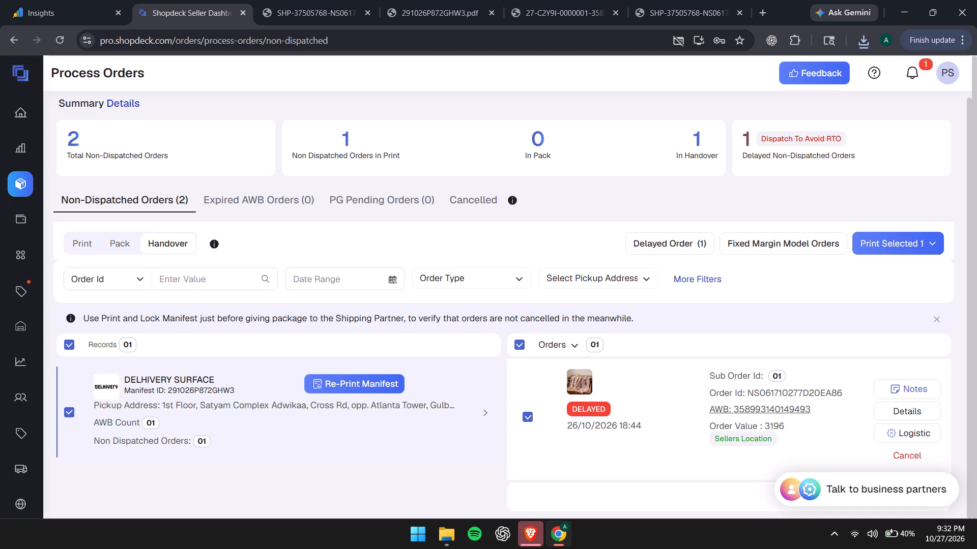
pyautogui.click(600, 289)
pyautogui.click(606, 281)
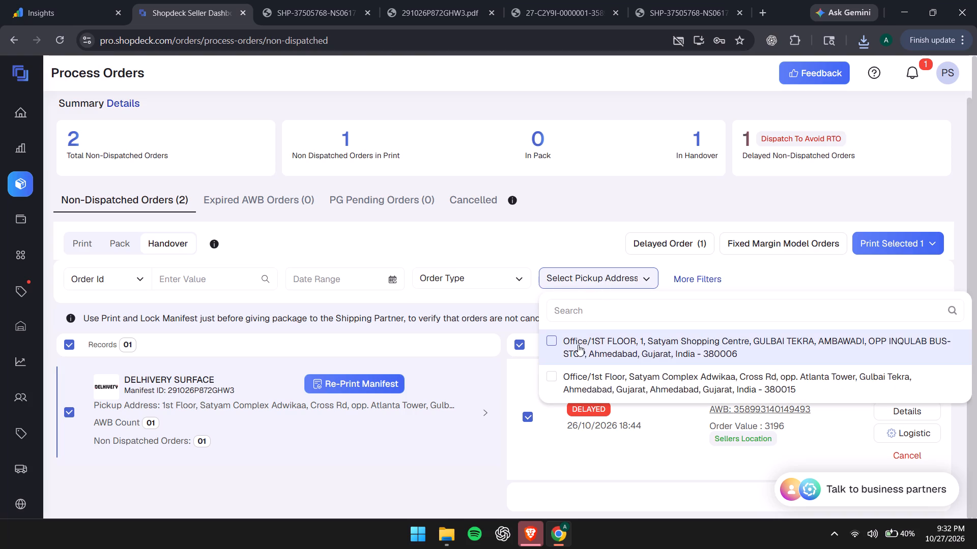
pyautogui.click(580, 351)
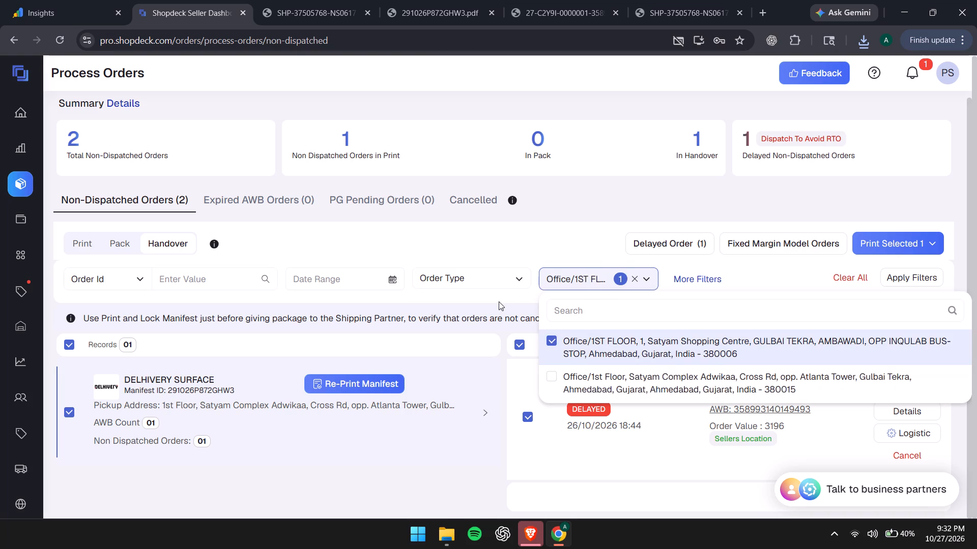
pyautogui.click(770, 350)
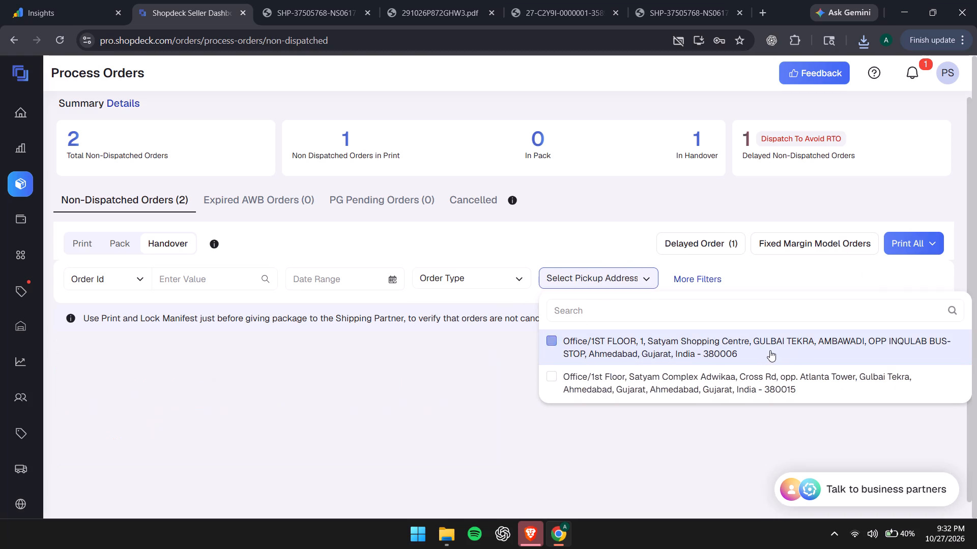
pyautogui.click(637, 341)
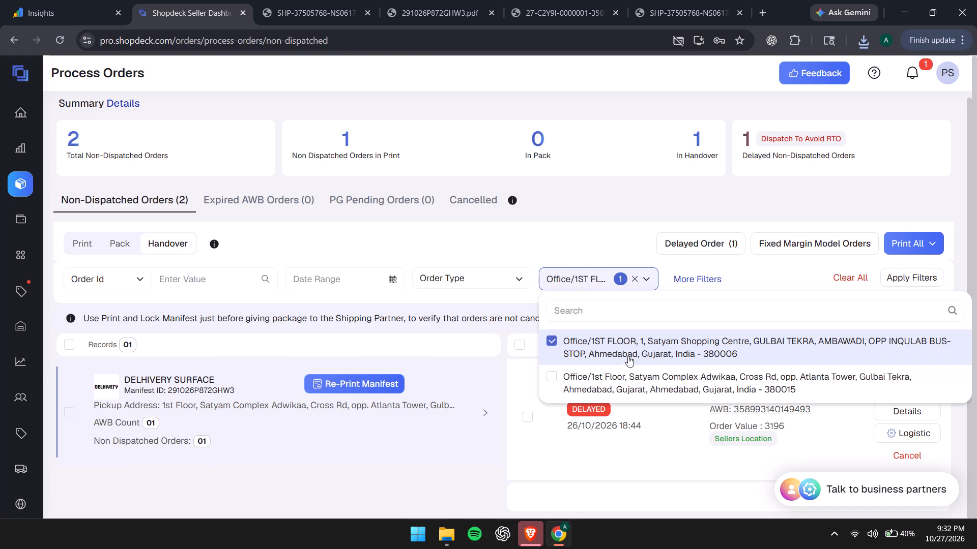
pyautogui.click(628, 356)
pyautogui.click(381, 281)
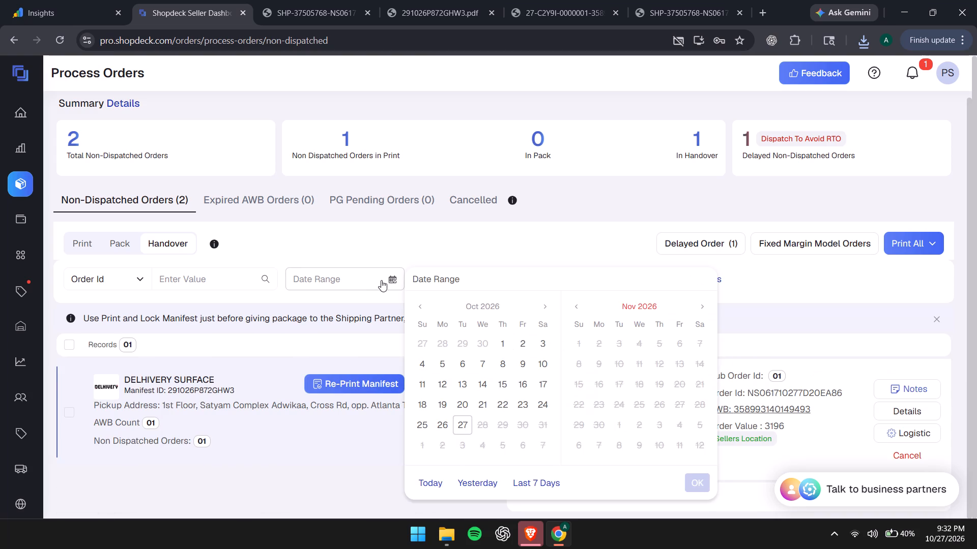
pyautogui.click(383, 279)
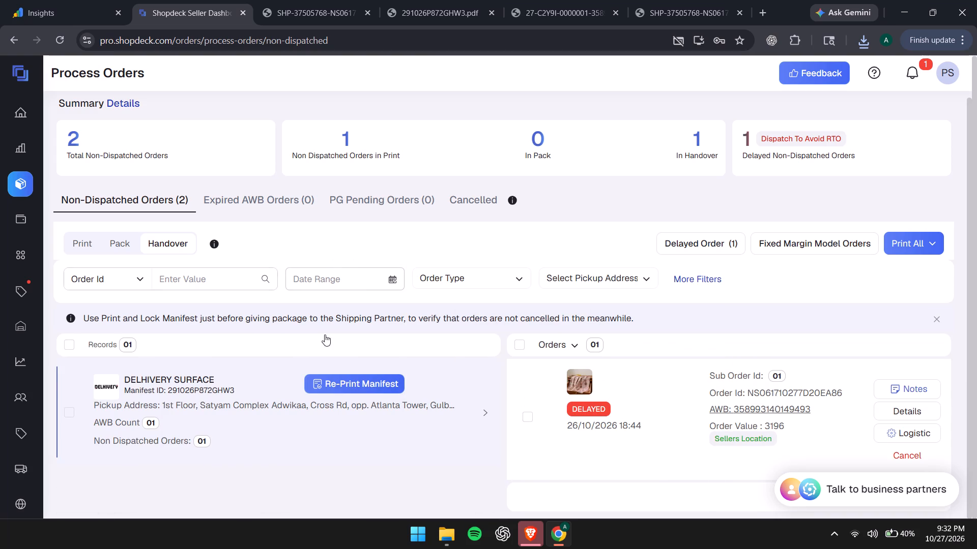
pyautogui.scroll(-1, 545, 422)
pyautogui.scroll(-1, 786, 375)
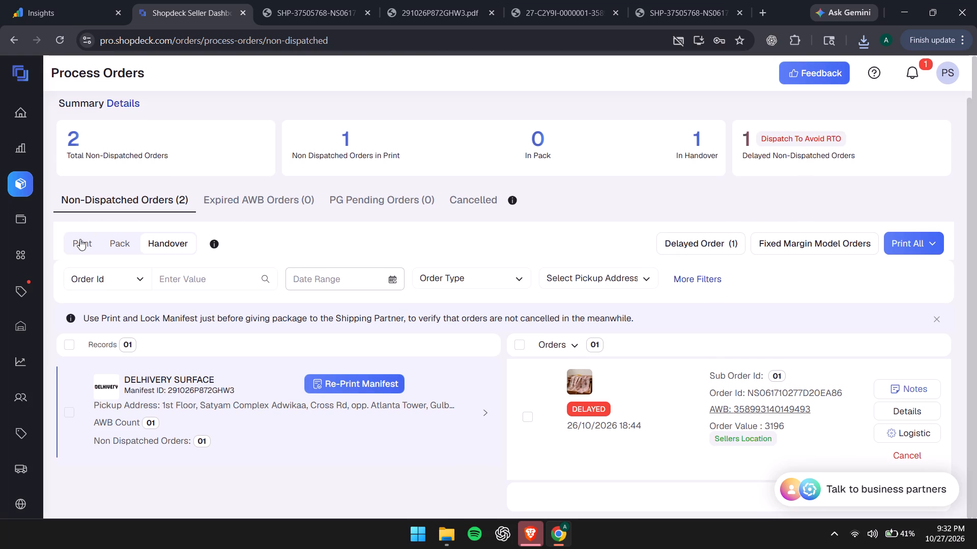
pyautogui.click(392, 4)
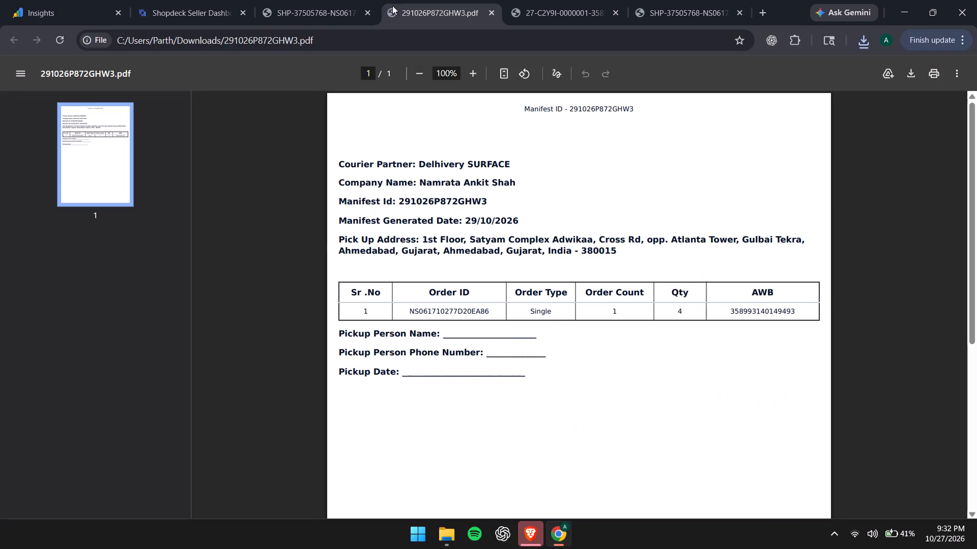
pyautogui.click(290, 0)
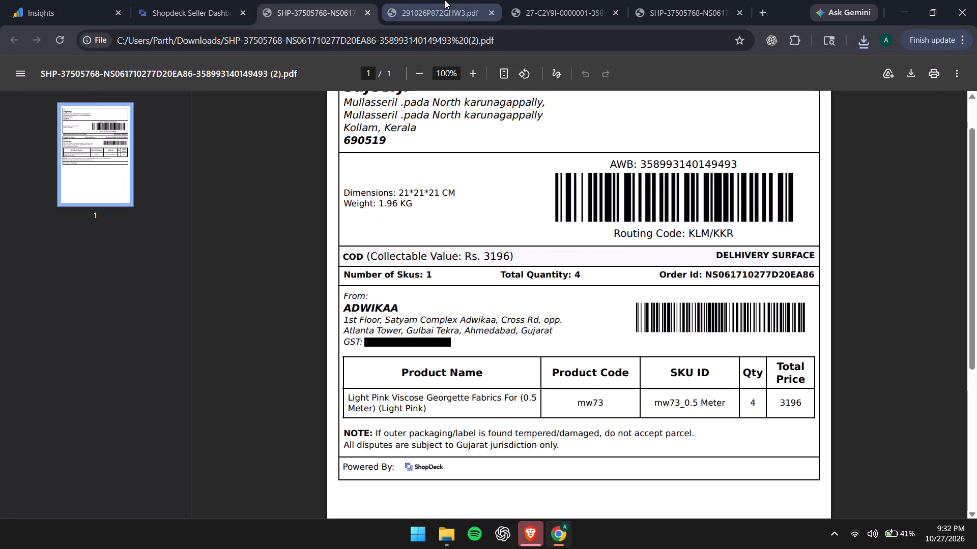
pyautogui.click(467, 0)
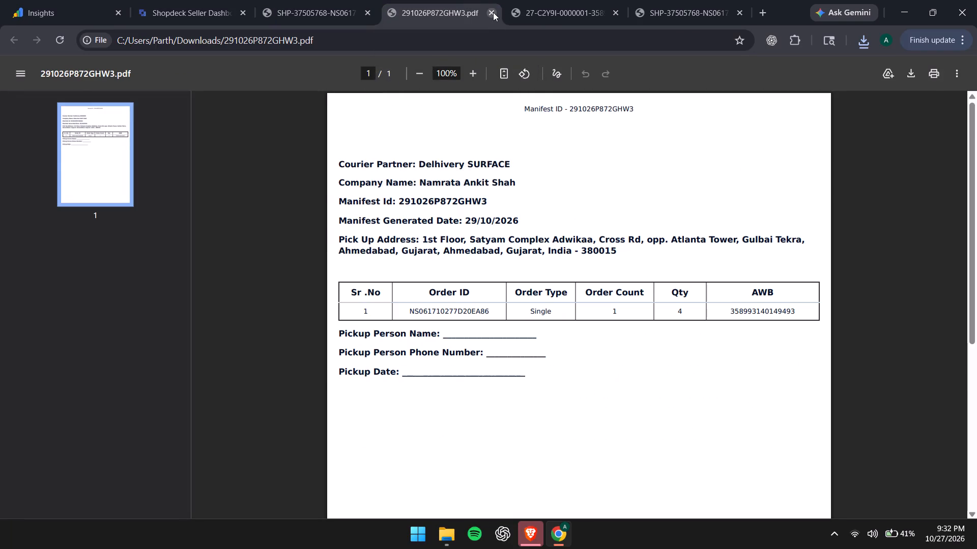
pyautogui.click(281, 0)
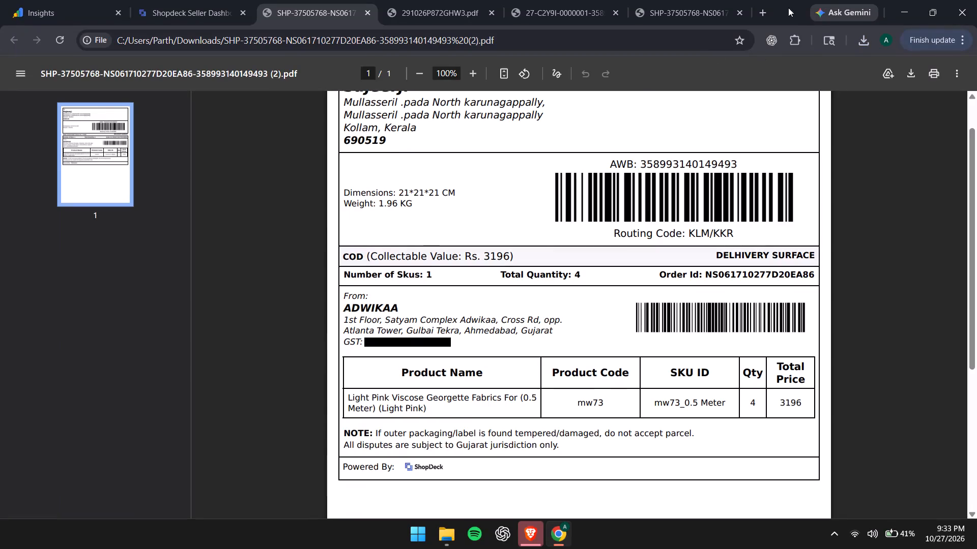
# Search Google for "google ads" in a new tab and open the sponsored Google Ads result.
pyautogui.click(766, 10)
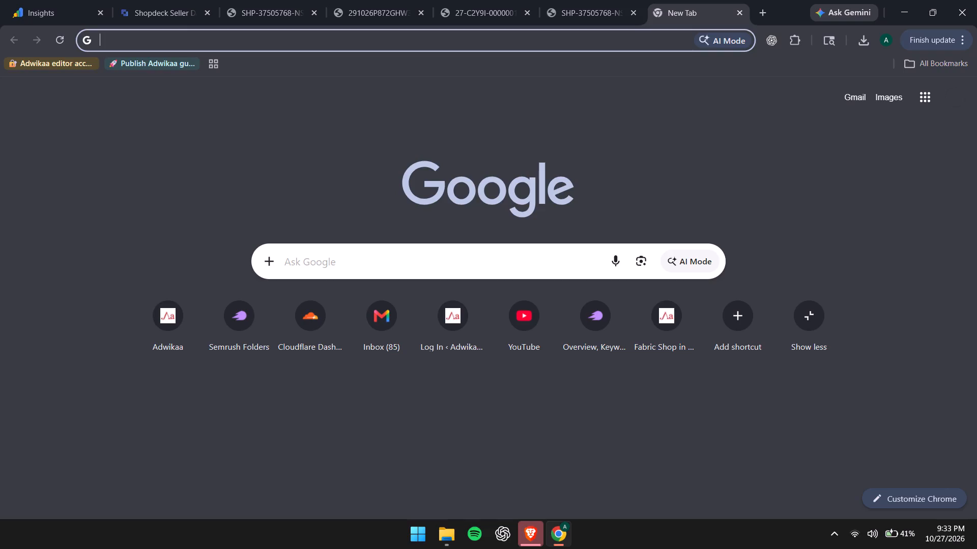
pyautogui.click(663, 41)
pyautogui.write('goog')
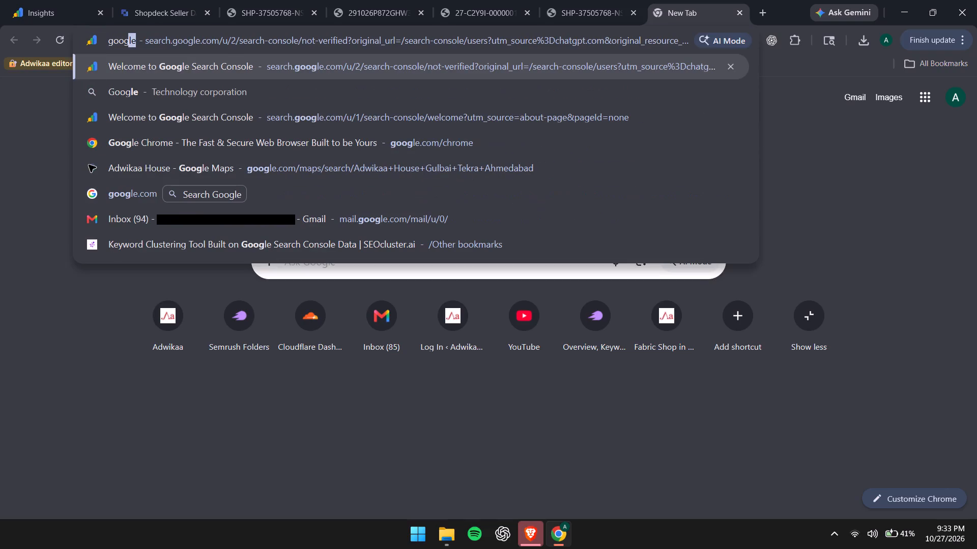
pyautogui.press('l')
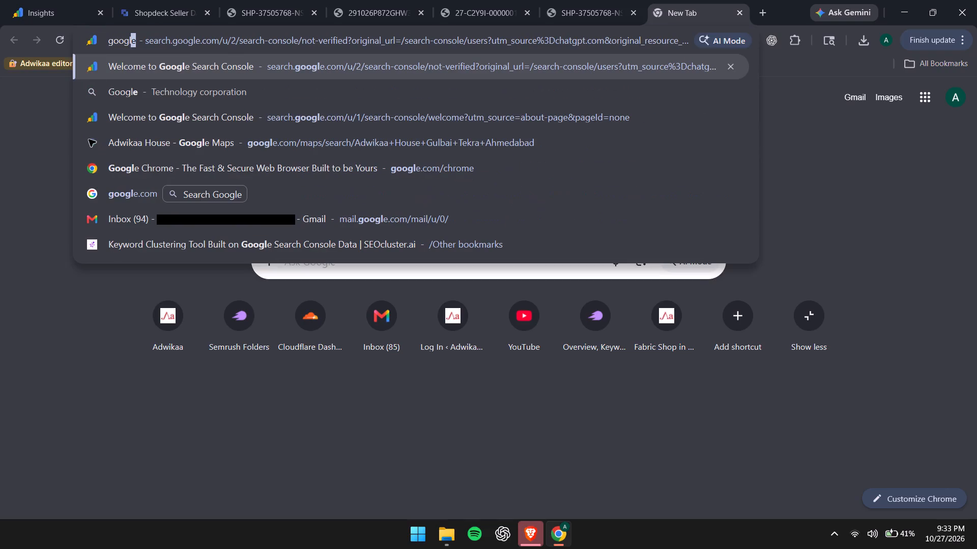
pyautogui.write('e ads')
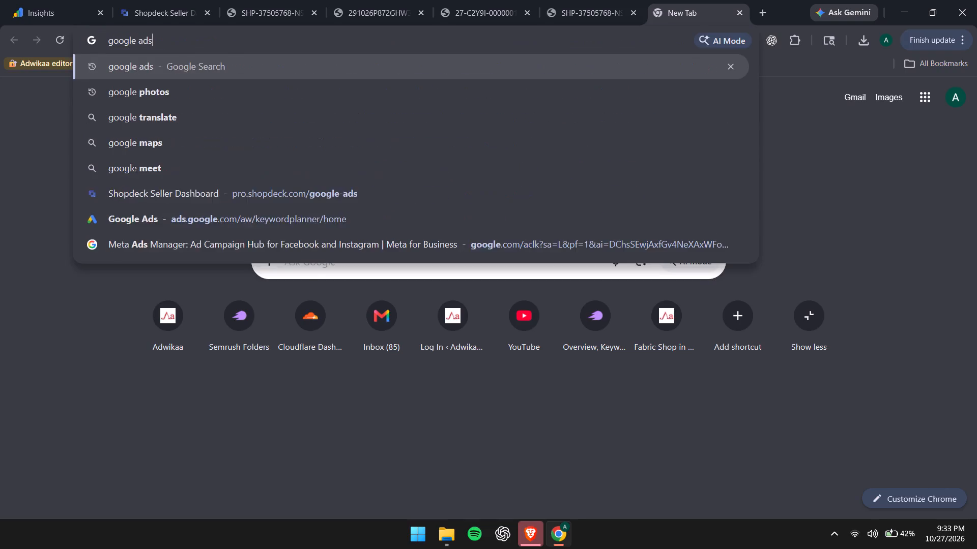
pyautogui.press('Return')
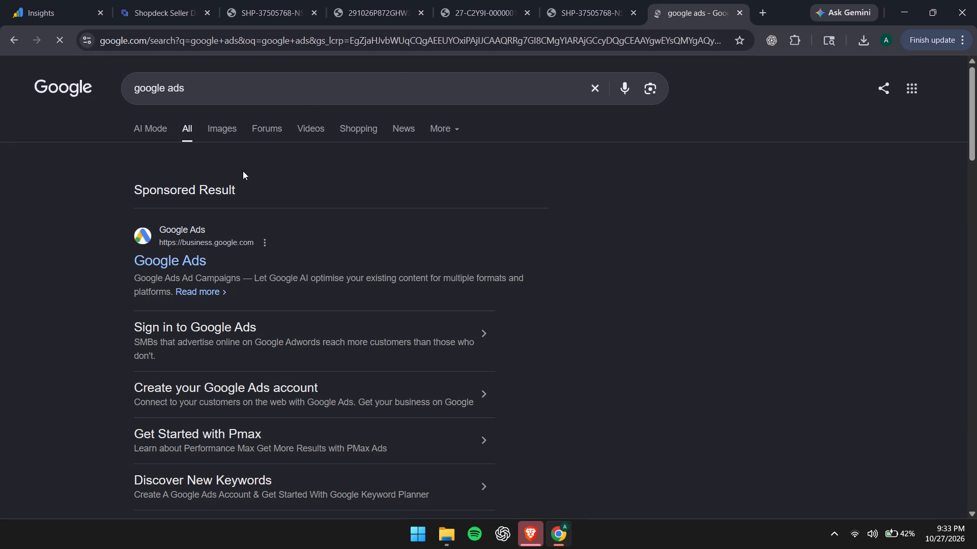
pyautogui.click(156, 264)
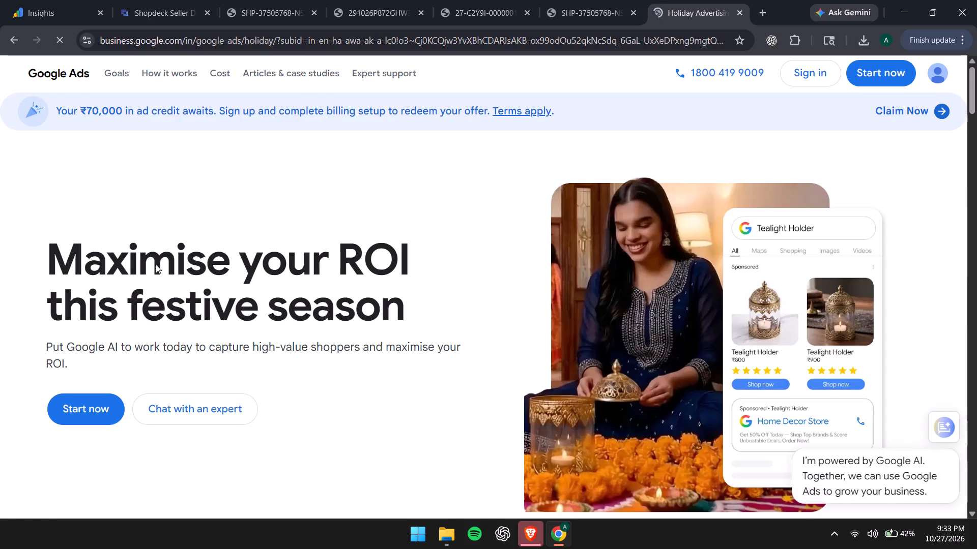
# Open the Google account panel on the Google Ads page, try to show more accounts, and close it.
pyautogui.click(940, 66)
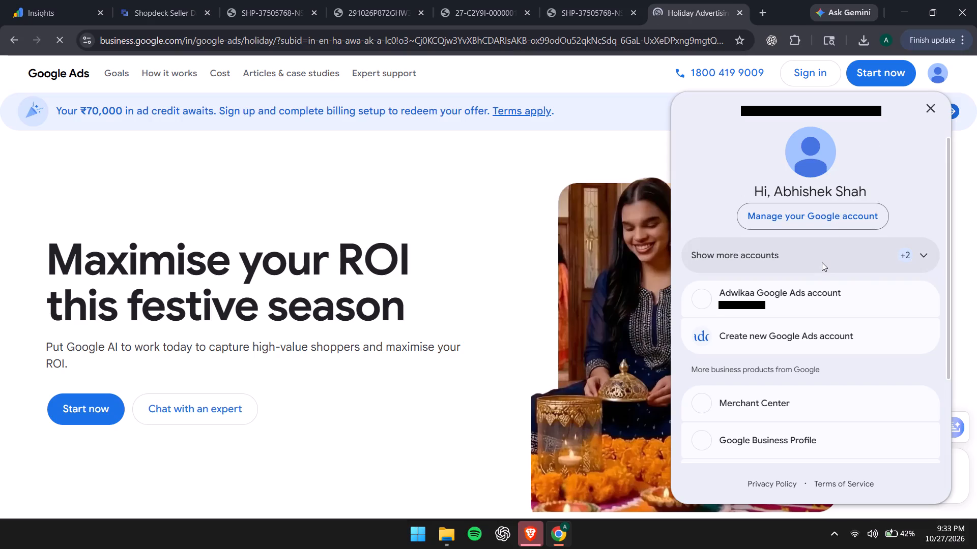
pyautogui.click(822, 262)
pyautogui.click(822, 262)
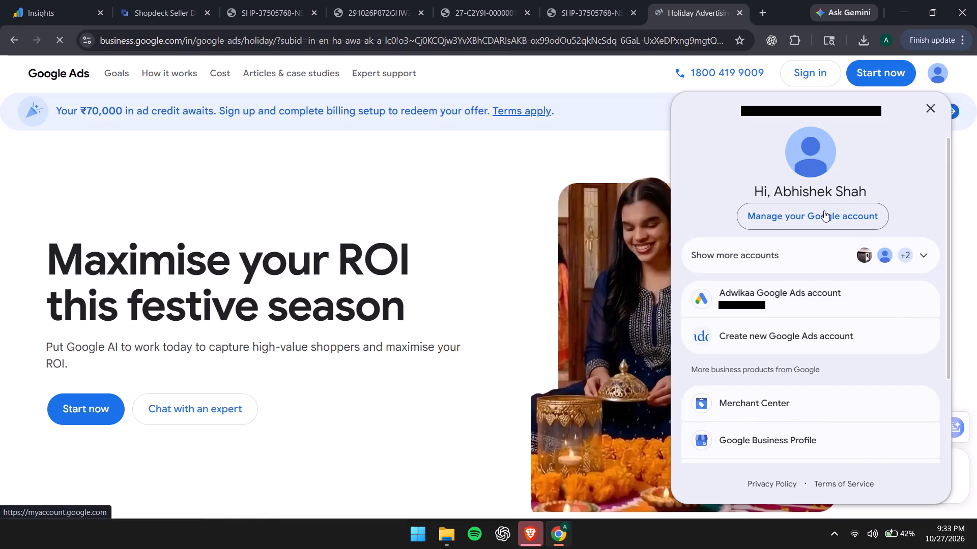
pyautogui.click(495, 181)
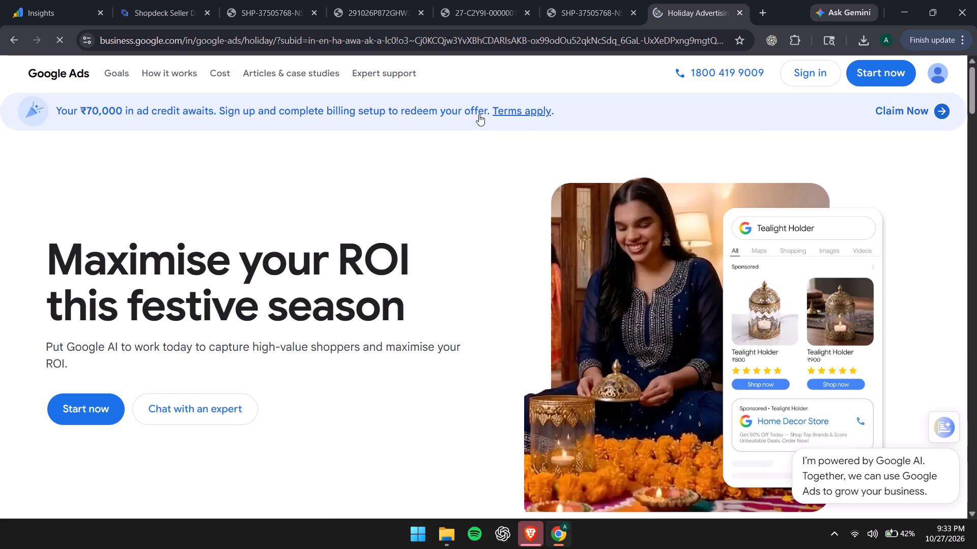
# Try to claim the ₹70,000 ad credit offer on the Google Ads page.
pyautogui.click(411, 106)
pyautogui.moveTo(943, 110); pyautogui.dragTo(778, 123)
pyautogui.click(780, 123)
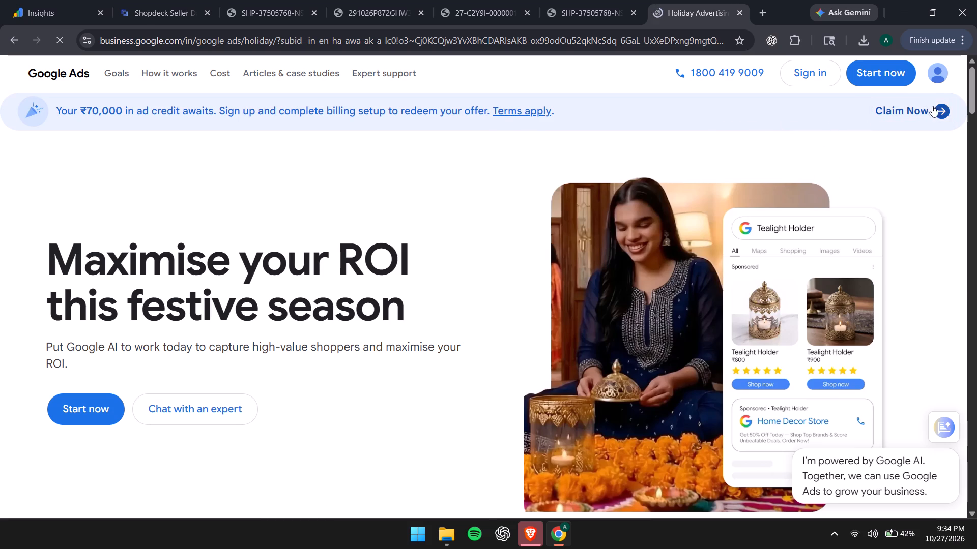
pyautogui.click(935, 107)
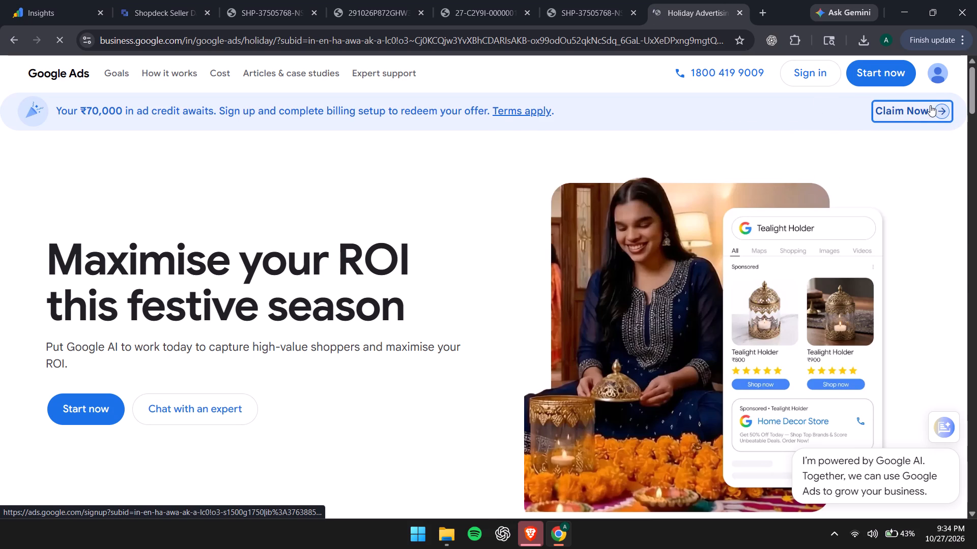
pyautogui.click(929, 106)
# Go back through the open invoice, label and manifest PDFs and close the second downloaded copy of the shipping label.
pyautogui.click(532, 0)
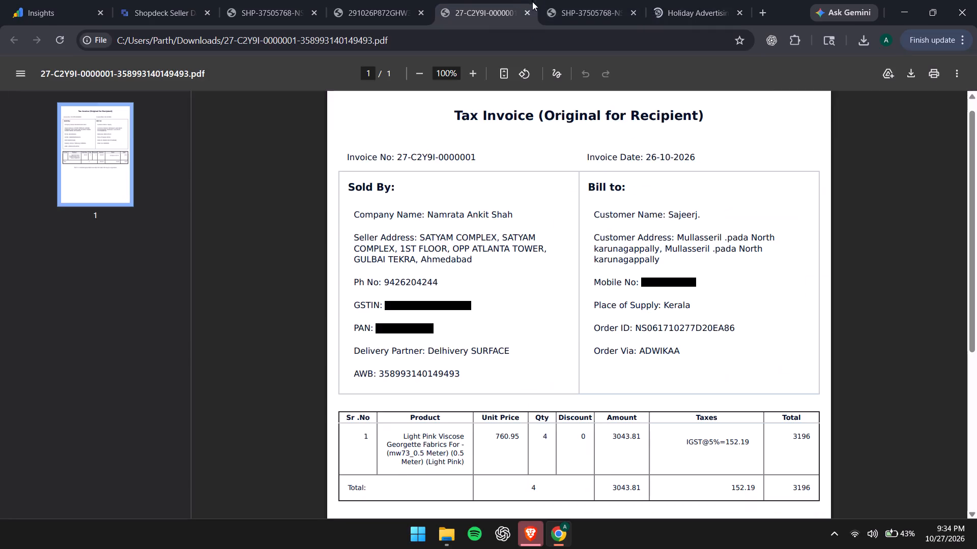
pyautogui.click(595, 1)
pyautogui.click(434, 0)
pyautogui.click(310, 0)
pyautogui.click(232, 0)
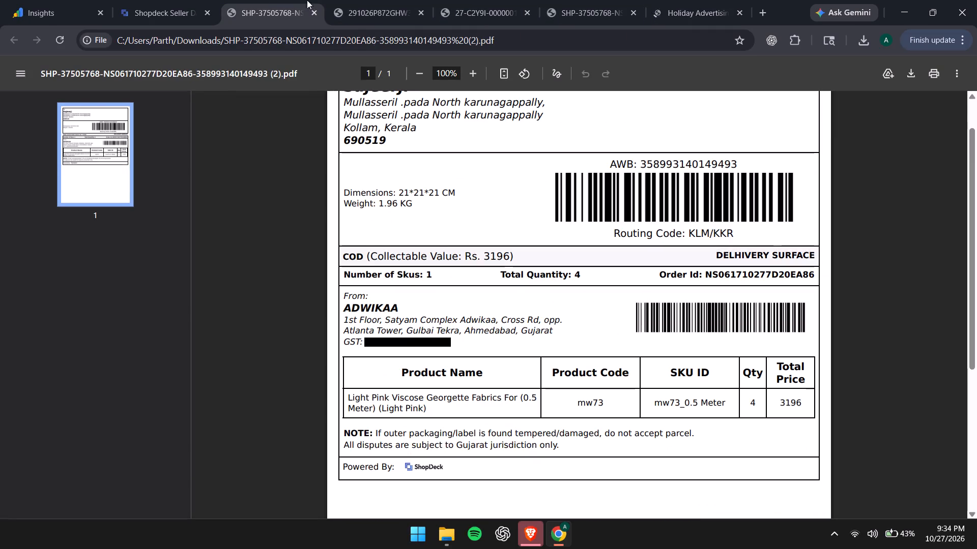
pyautogui.hotkey('ctrl', 'w')
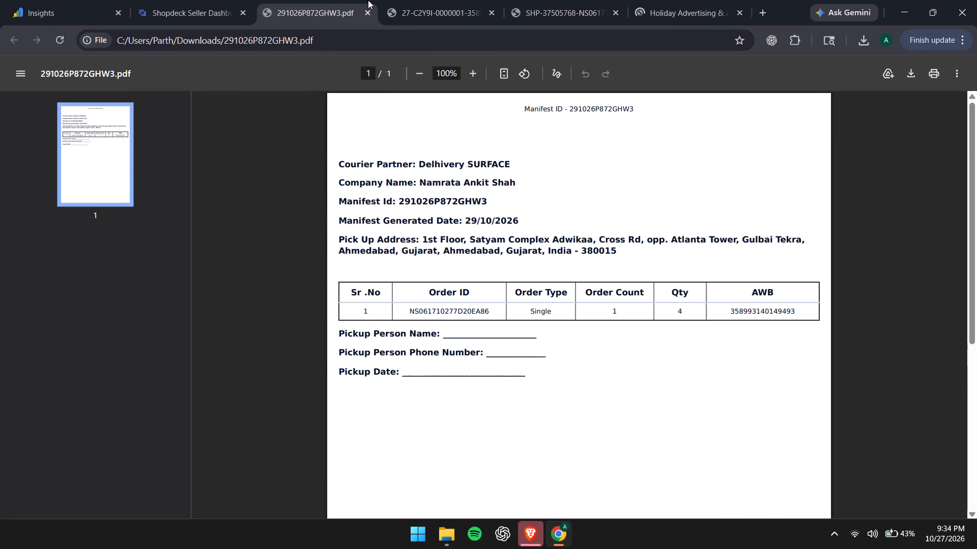
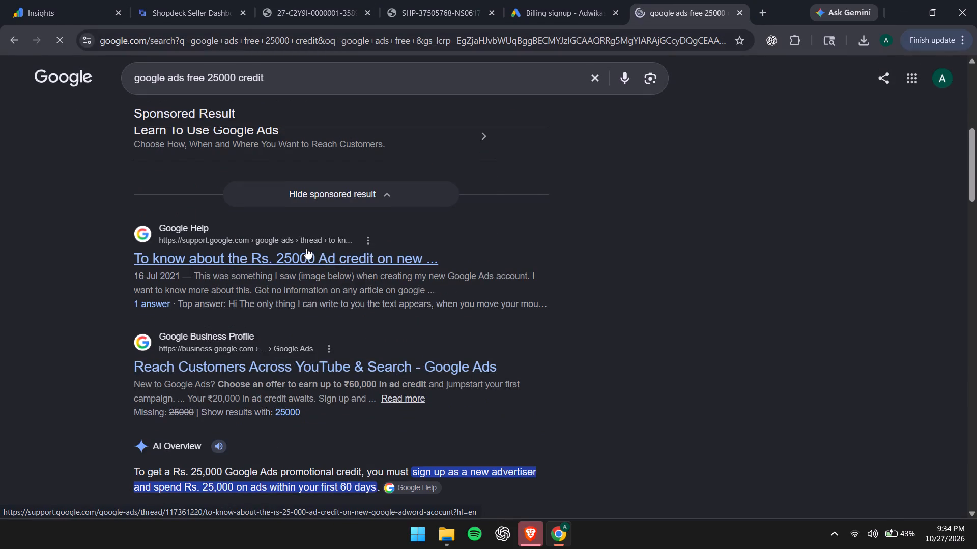
# Look through the search results for "google ads free 25000 credit" for how the ad credit offer works.
pyautogui.keyDown('ctrl'); pyautogui.scroll(-2, 306, 248); pyautogui.keyUp('ctrl')
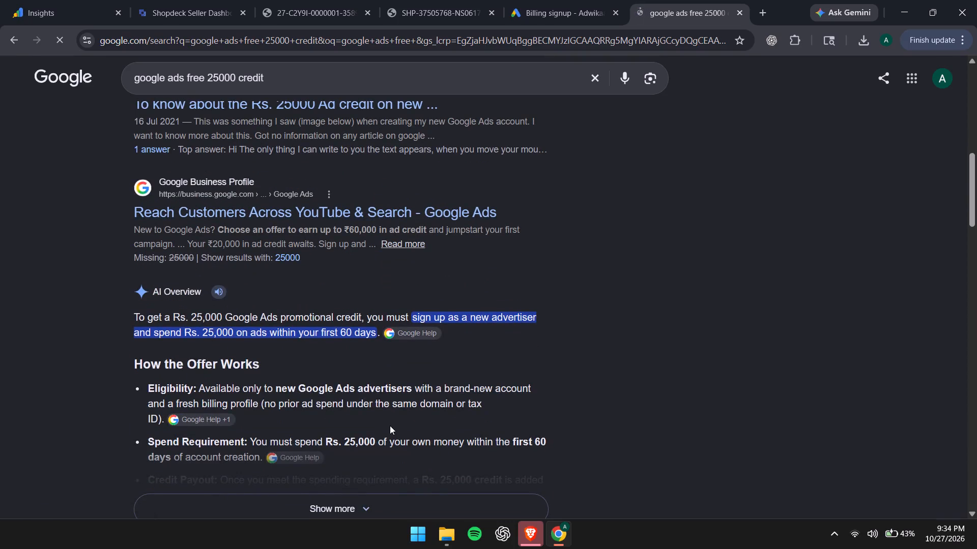
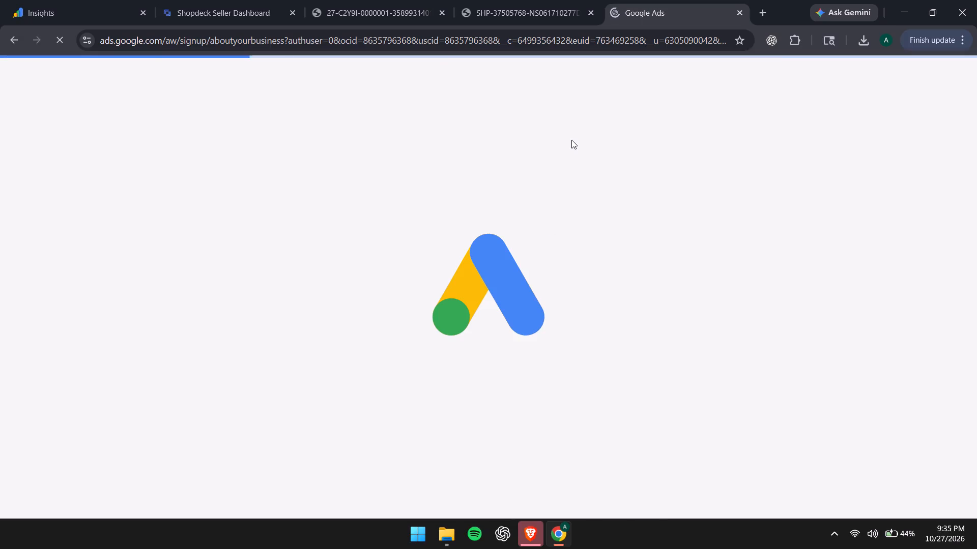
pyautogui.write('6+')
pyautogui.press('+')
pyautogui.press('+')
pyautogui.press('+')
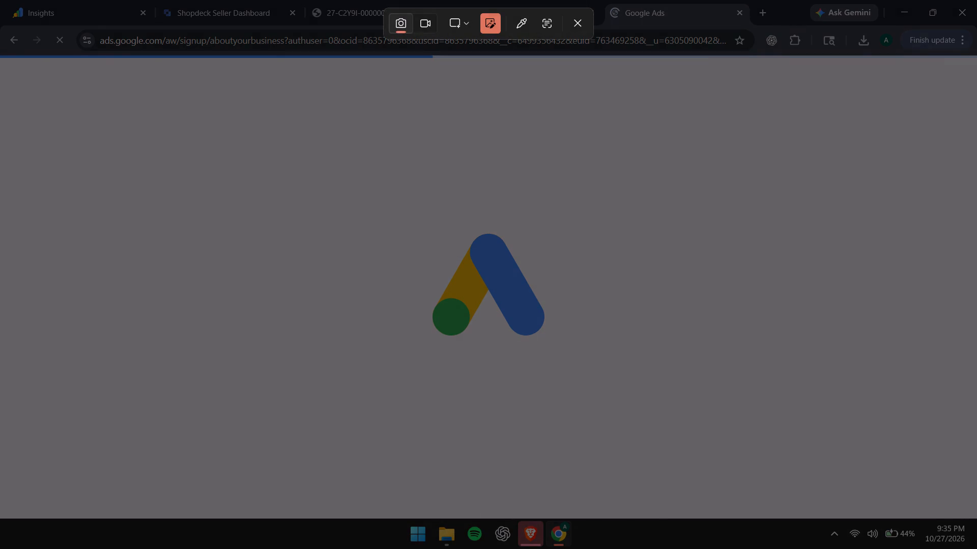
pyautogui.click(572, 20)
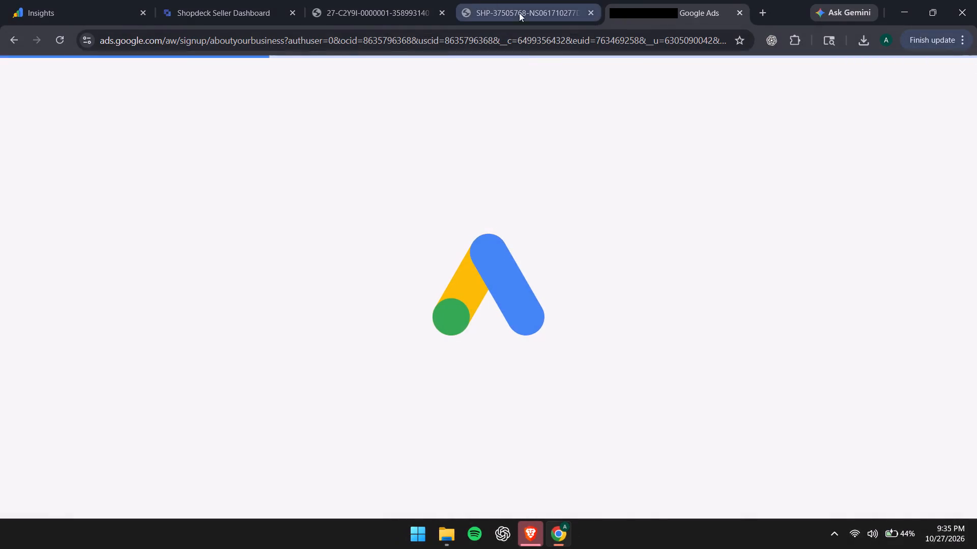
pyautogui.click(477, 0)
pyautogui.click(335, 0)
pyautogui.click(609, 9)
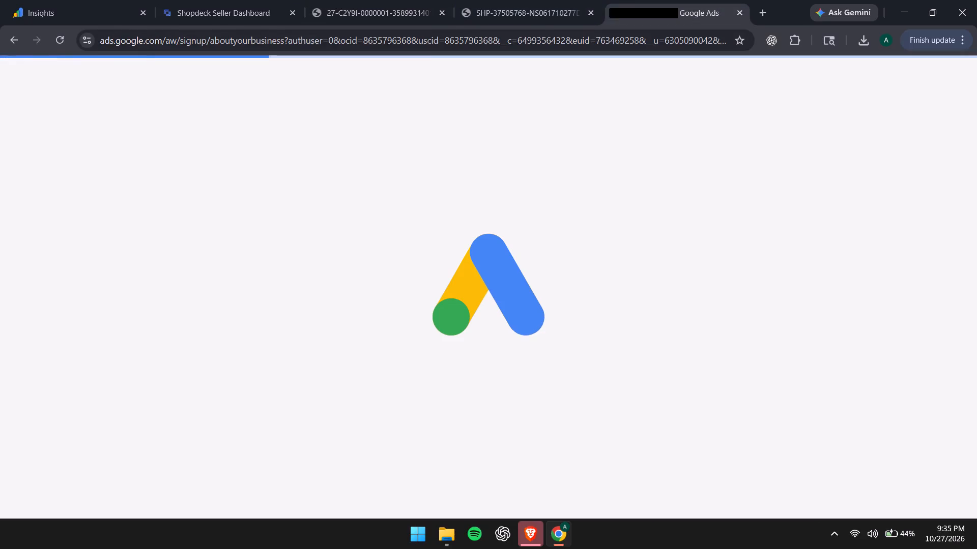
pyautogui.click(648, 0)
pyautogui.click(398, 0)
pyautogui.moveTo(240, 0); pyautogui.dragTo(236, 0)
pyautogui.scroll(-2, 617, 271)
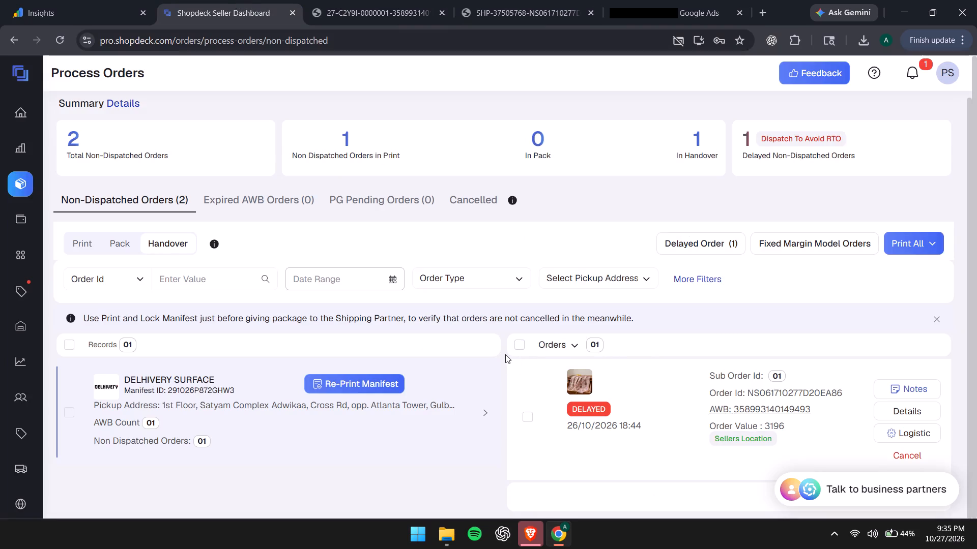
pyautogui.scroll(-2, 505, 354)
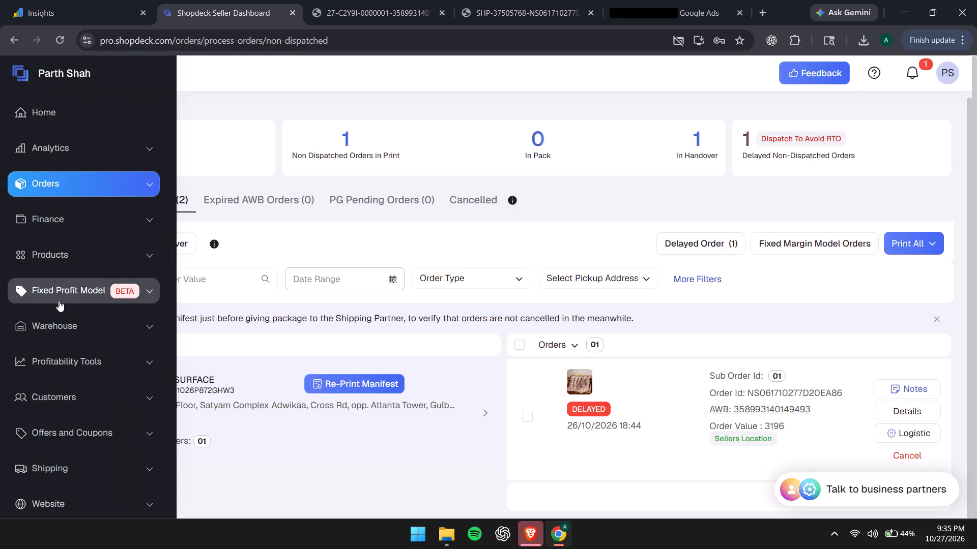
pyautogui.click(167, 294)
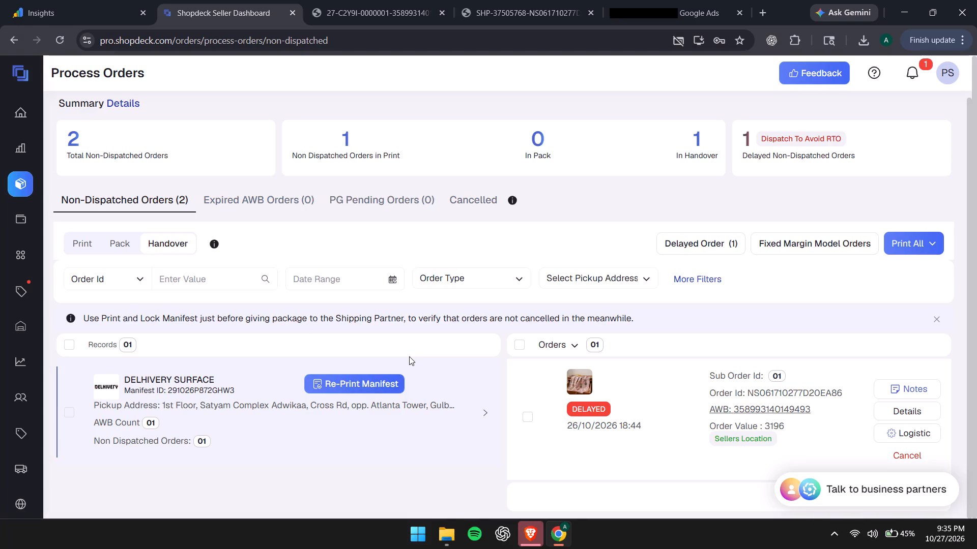
# Return to the Google Ads signup, allow notifications from ads.google.com, and start creating the first campaign.
pyautogui.click(684, 0)
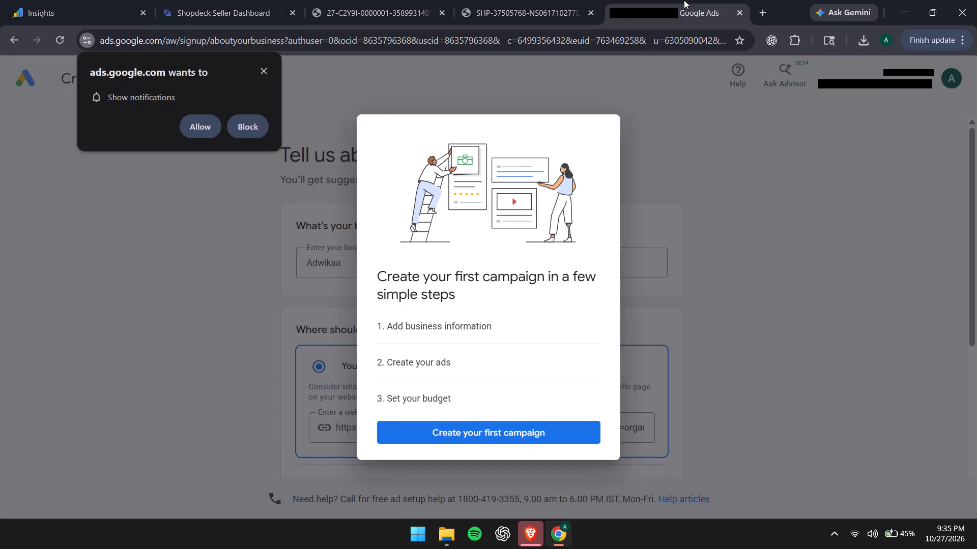
pyautogui.click(208, 124)
pyautogui.click(440, 434)
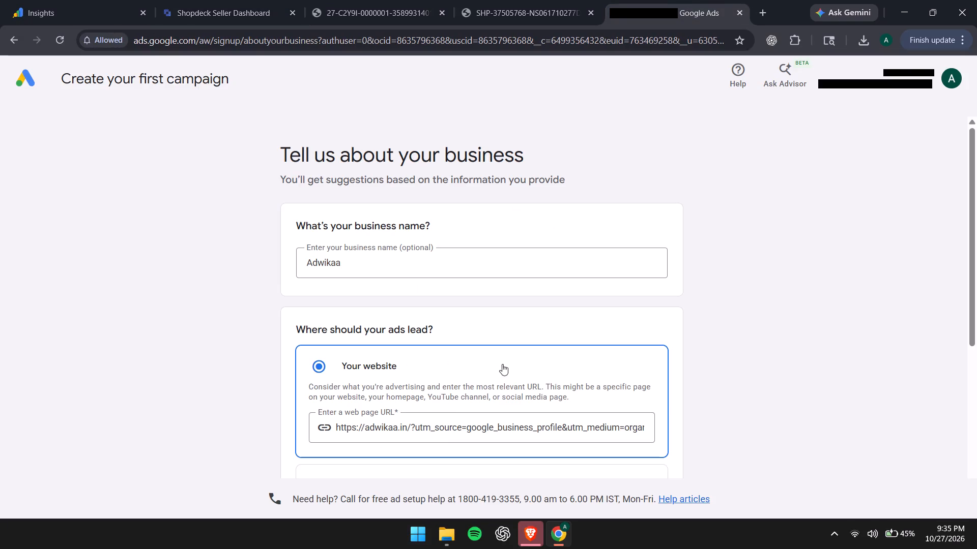
# Review the business name and ad destination options, and make the ads lead to the business phone number.
pyautogui.scroll(-3, 447, 404)
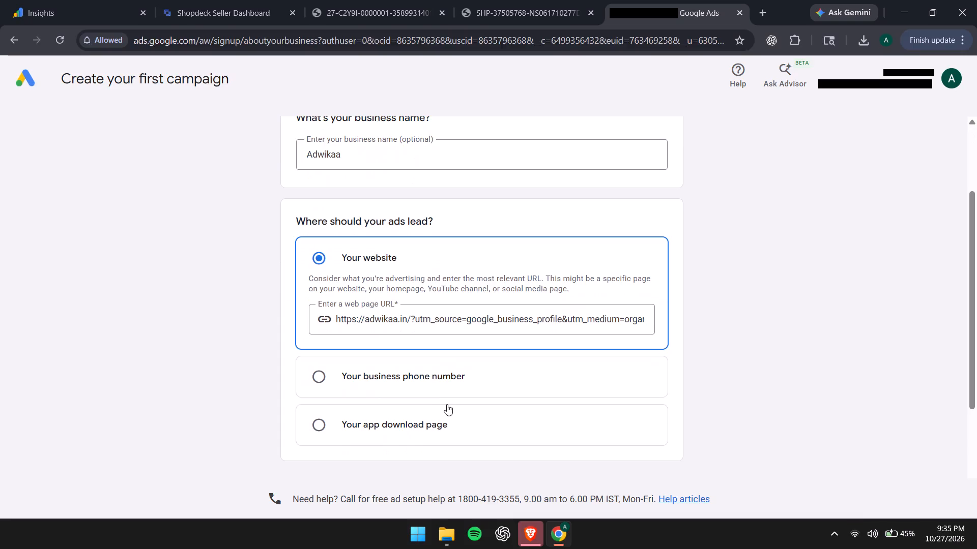
pyautogui.scroll(-2, 447, 404)
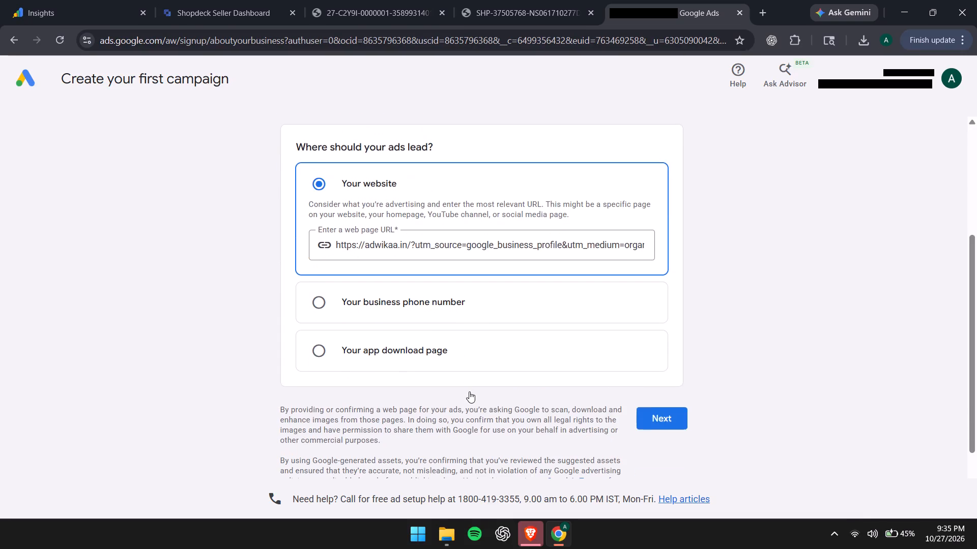
pyautogui.scroll(-1, 469, 391)
pyautogui.click(507, 284)
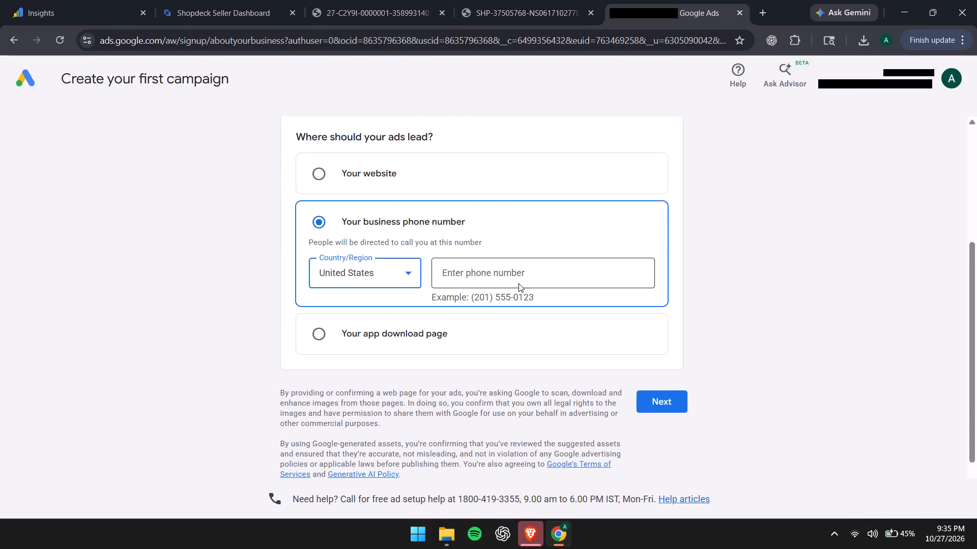
pyautogui.scroll(2, 377, 275)
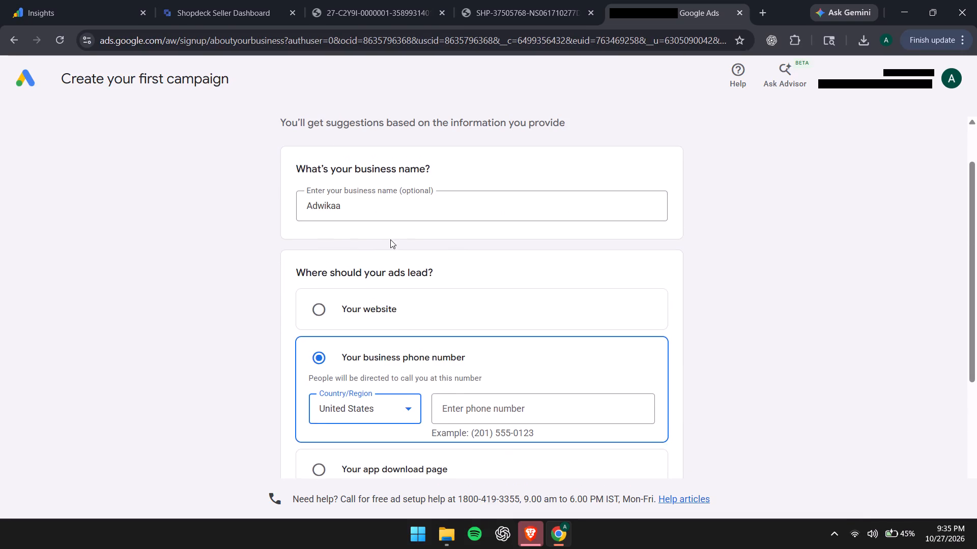
pyautogui.click(397, 209)
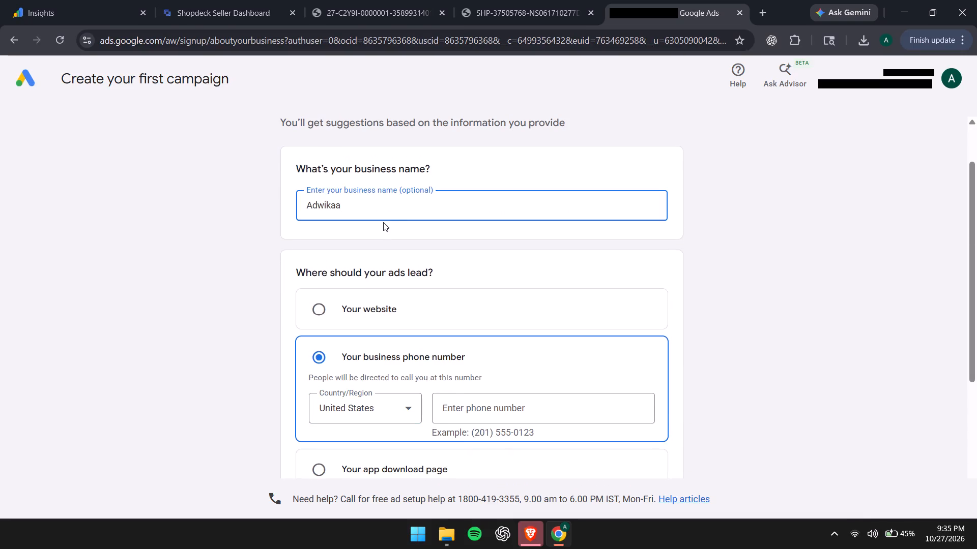
# Look for the business phone number's country among the country options starting with I.
pyautogui.scroll(-1, 399, 432)
pyautogui.click(399, 398)
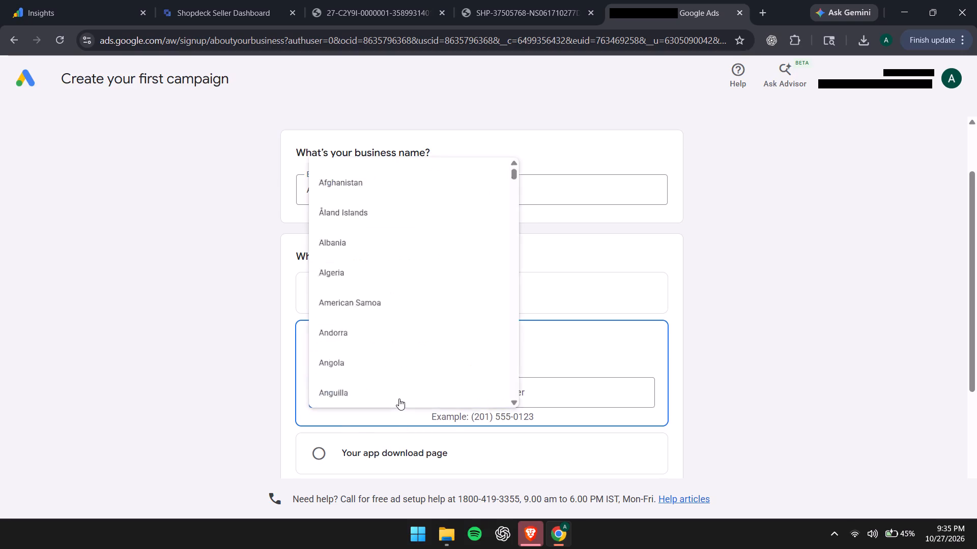
pyautogui.press('i')
pyautogui.press('i')
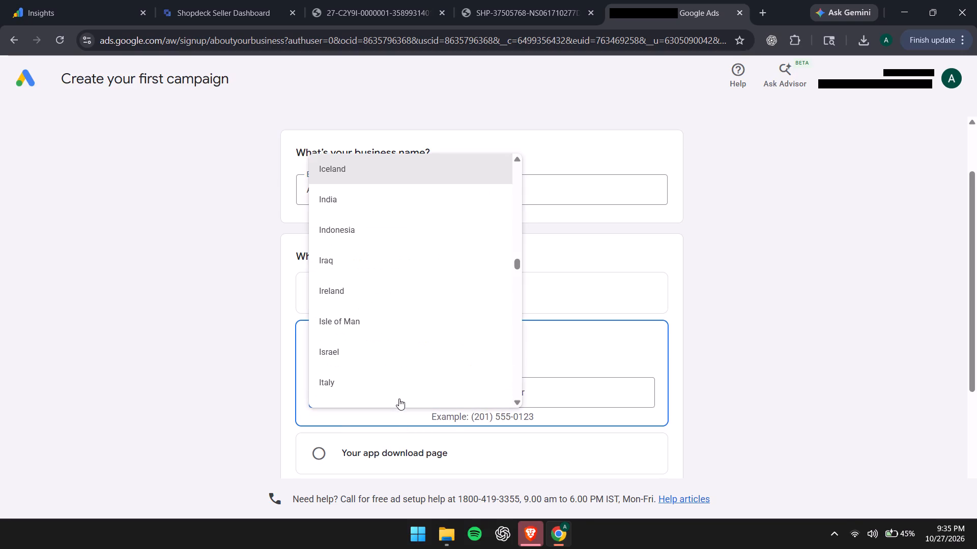
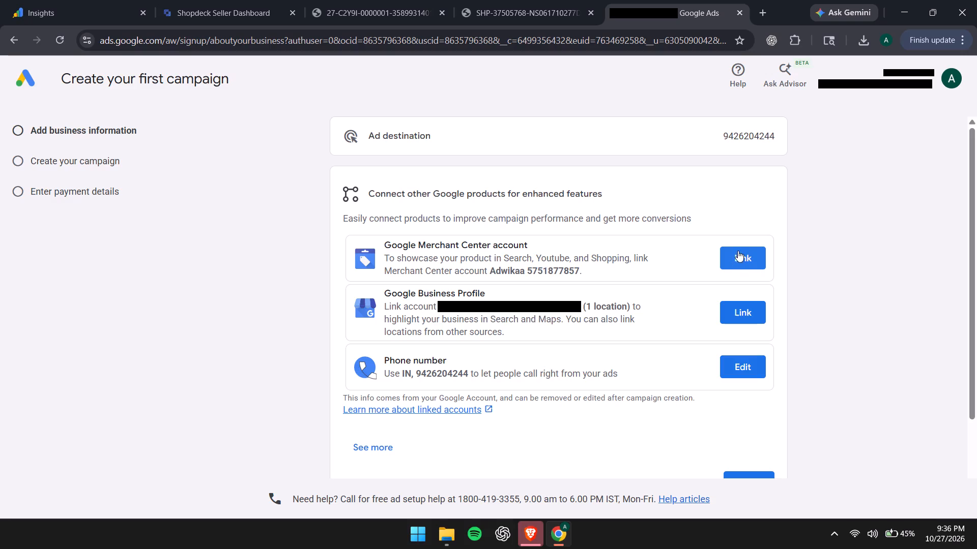
# Remove the draft Google Ads account whose setup is still in progress from the account list.
pyautogui.click(672, 138)
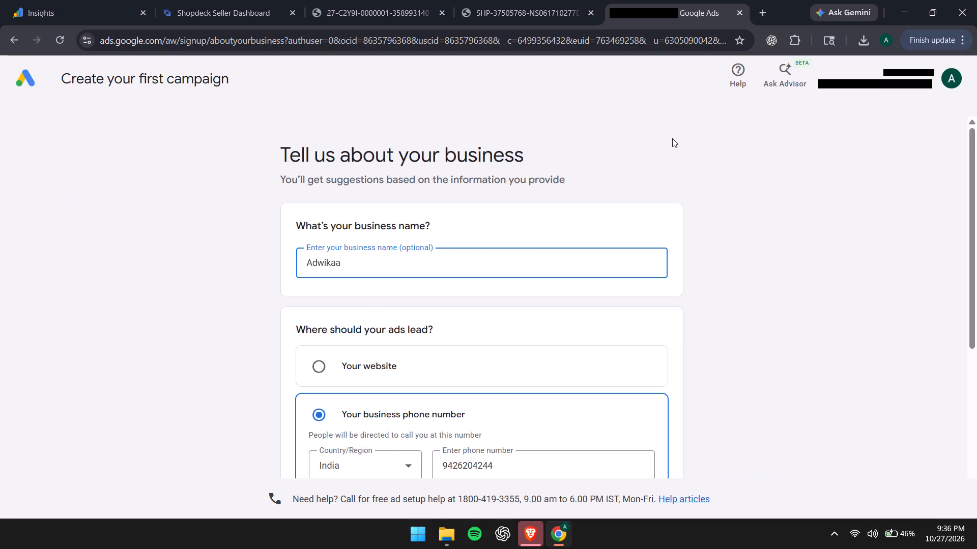
pyautogui.click(944, 85)
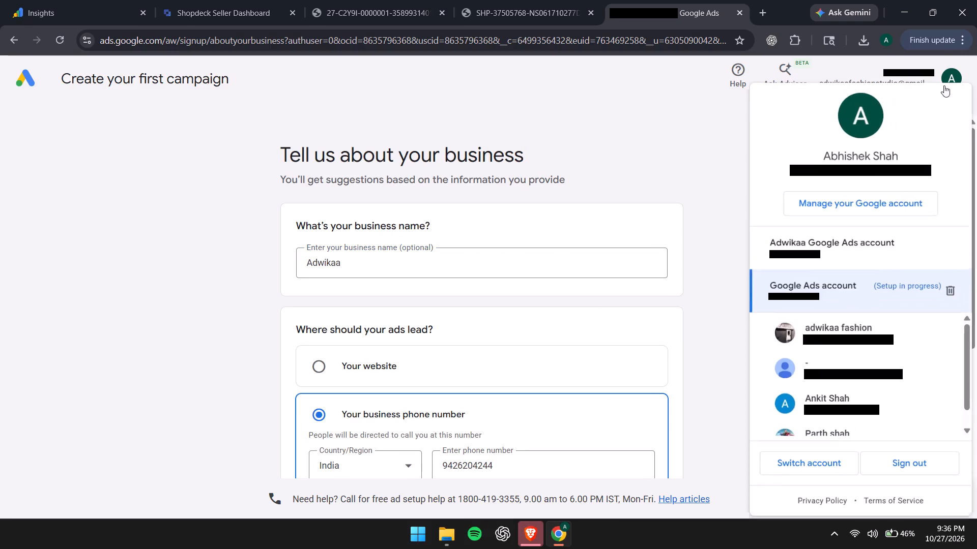
pyautogui.click(951, 298)
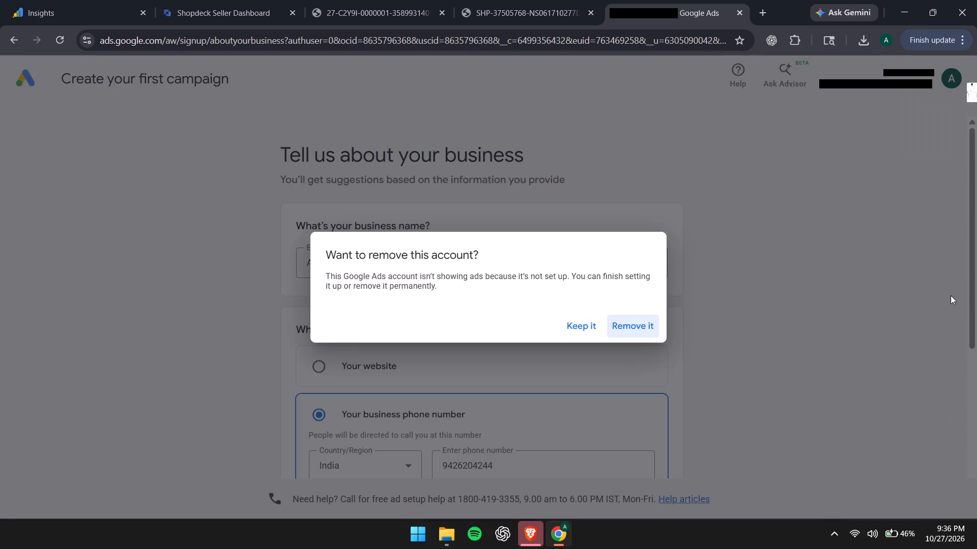
pyautogui.click(632, 326)
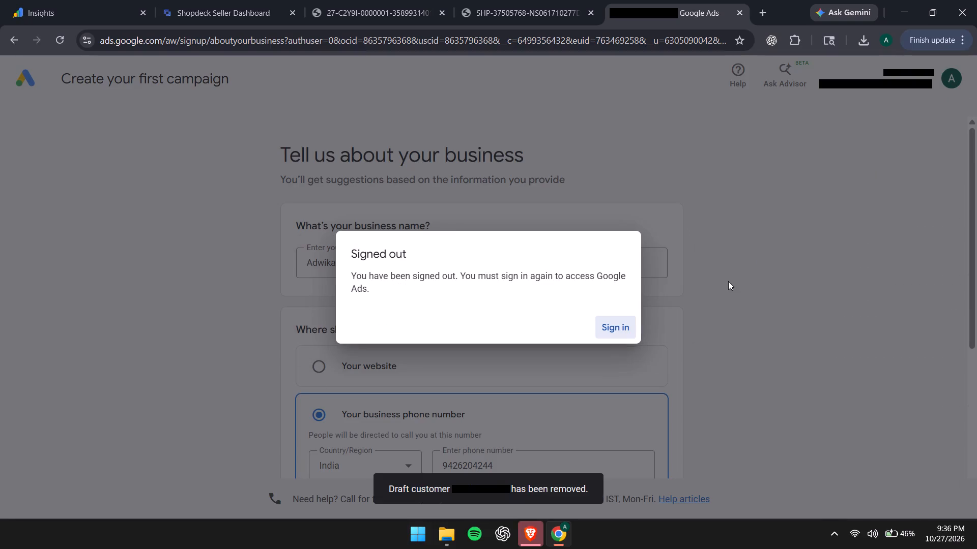
pyautogui.click(717, 269)
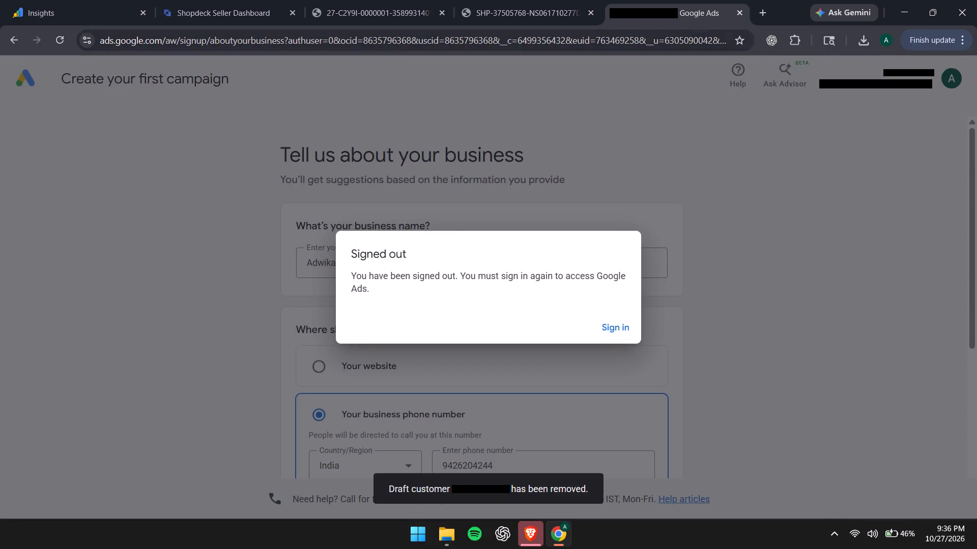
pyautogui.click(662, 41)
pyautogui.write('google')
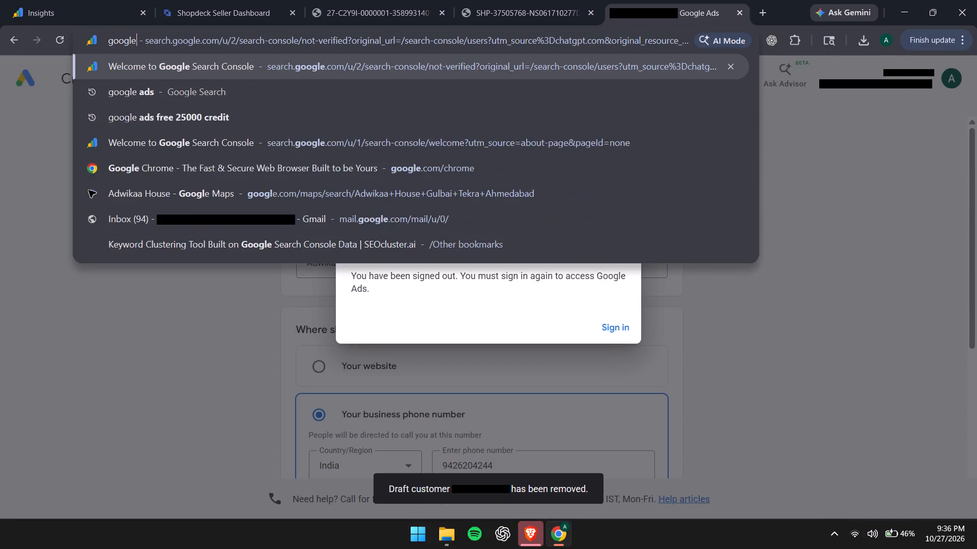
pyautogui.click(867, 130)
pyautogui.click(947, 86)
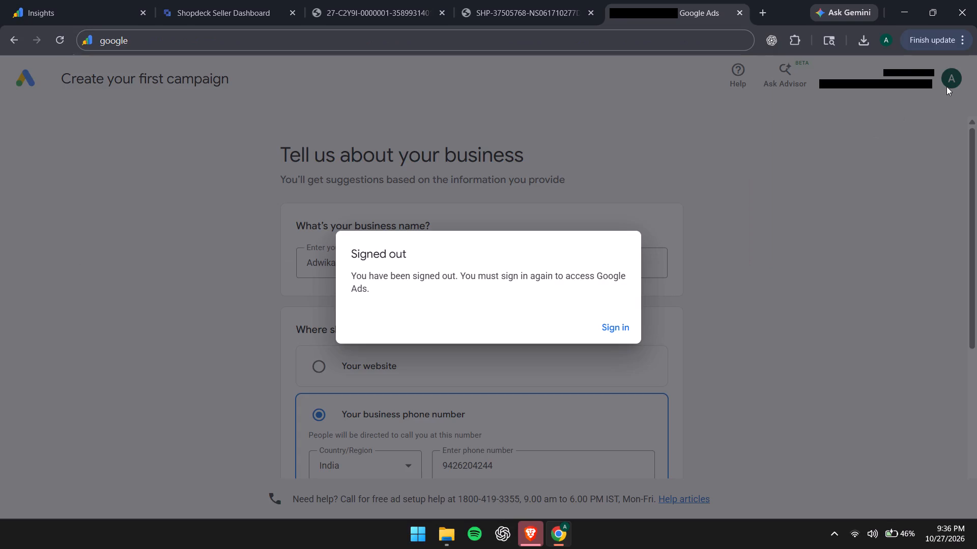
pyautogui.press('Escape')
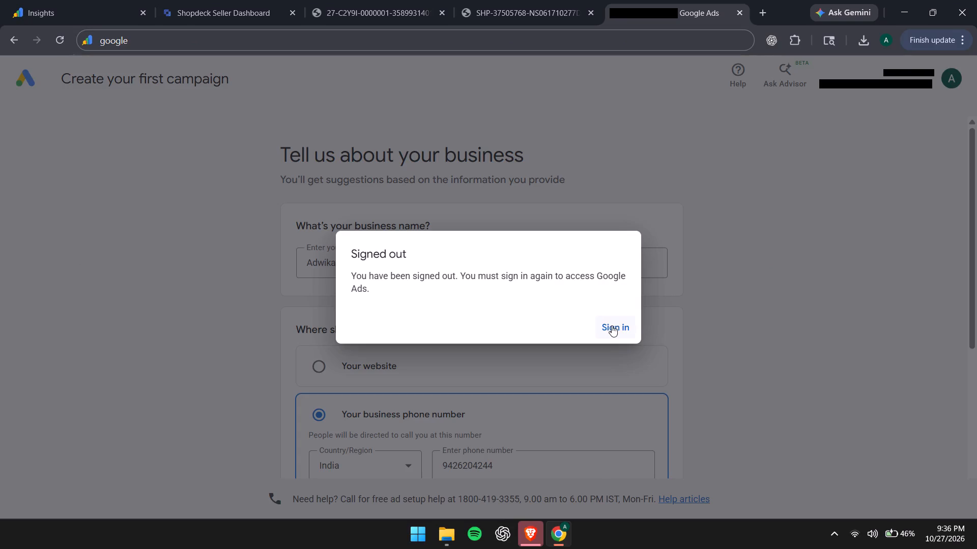
# Sign back in to Google Ads and look over the Adwikaa account's overview page.
pyautogui.click(612, 326)
pyautogui.click(955, 81)
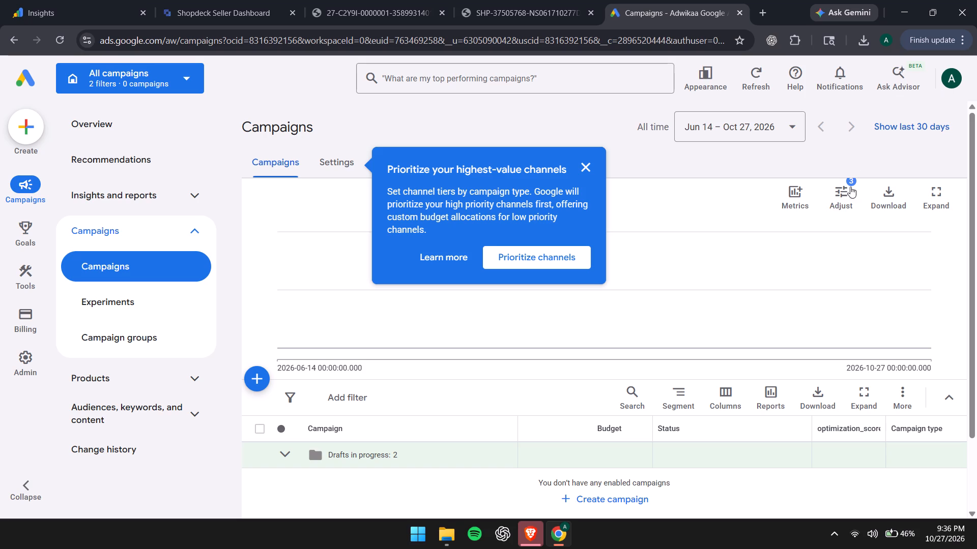
pyautogui.click(846, 205)
pyautogui.click(846, 200)
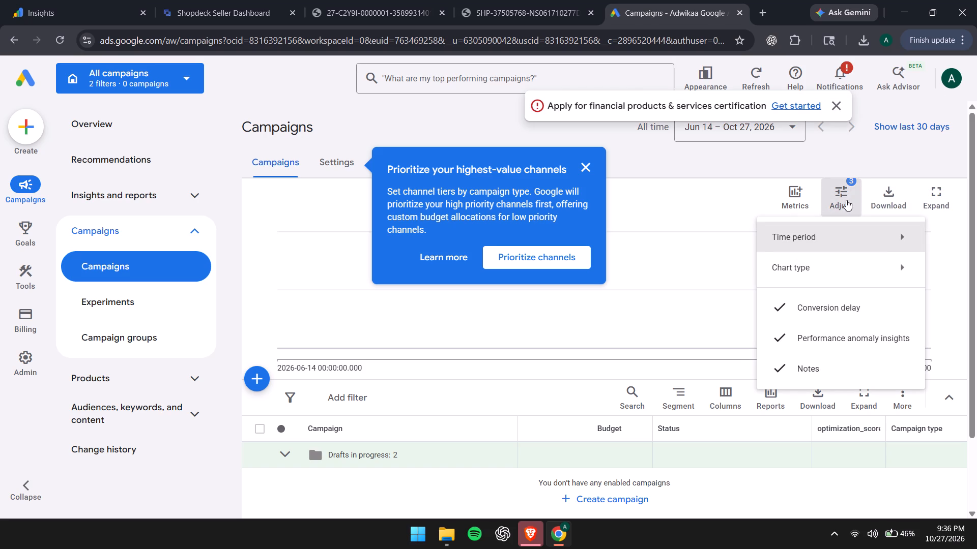
pyautogui.click(27, 80)
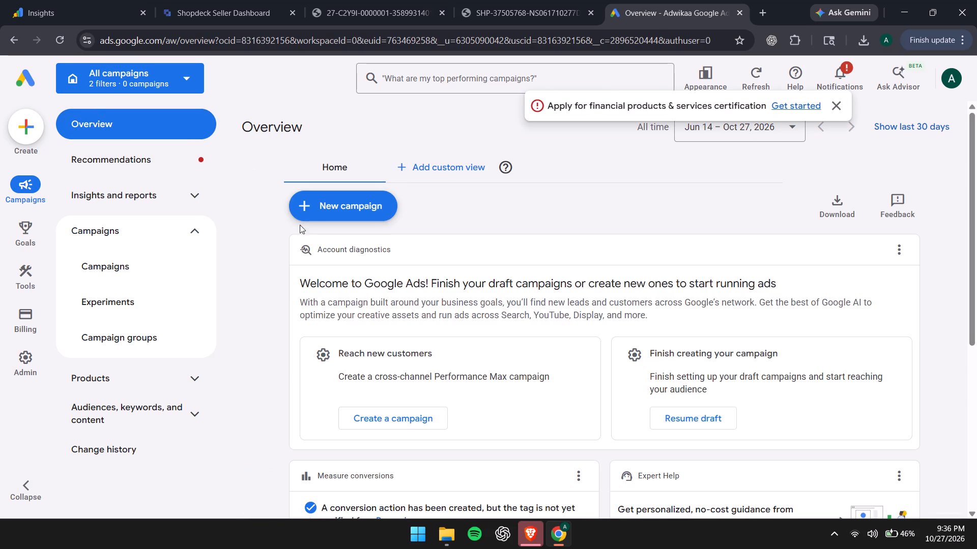
pyautogui.scroll(-1, 563, 325)
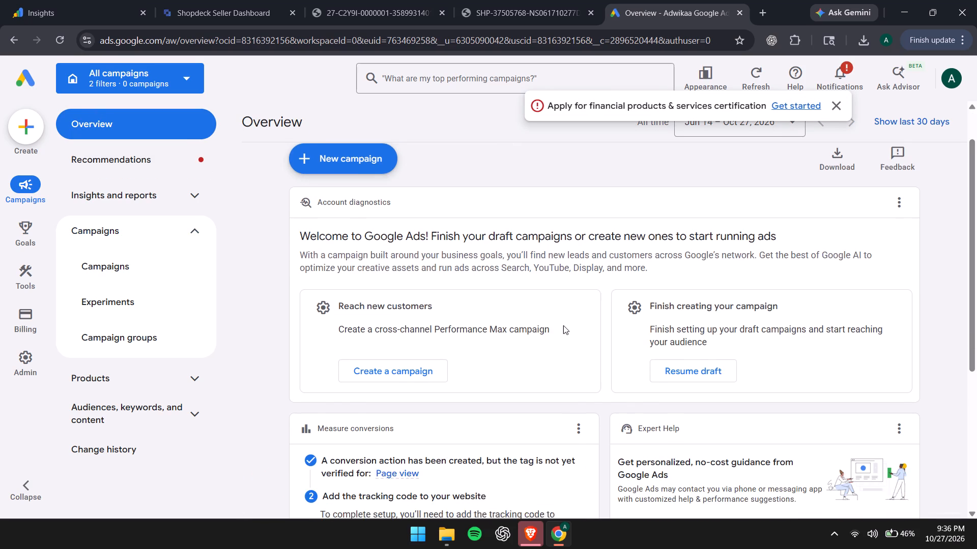
pyautogui.scroll(-2, 563, 325)
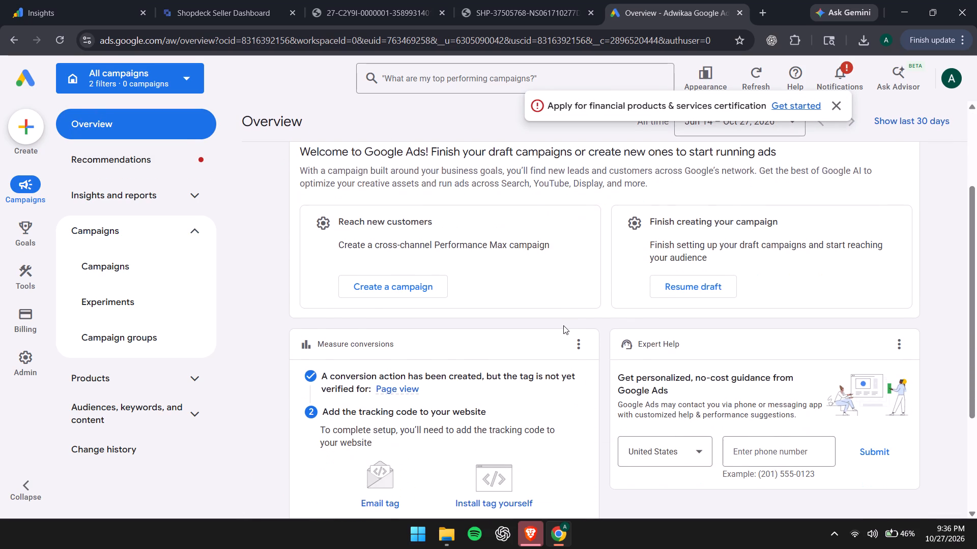
pyautogui.scroll(4, 563, 325)
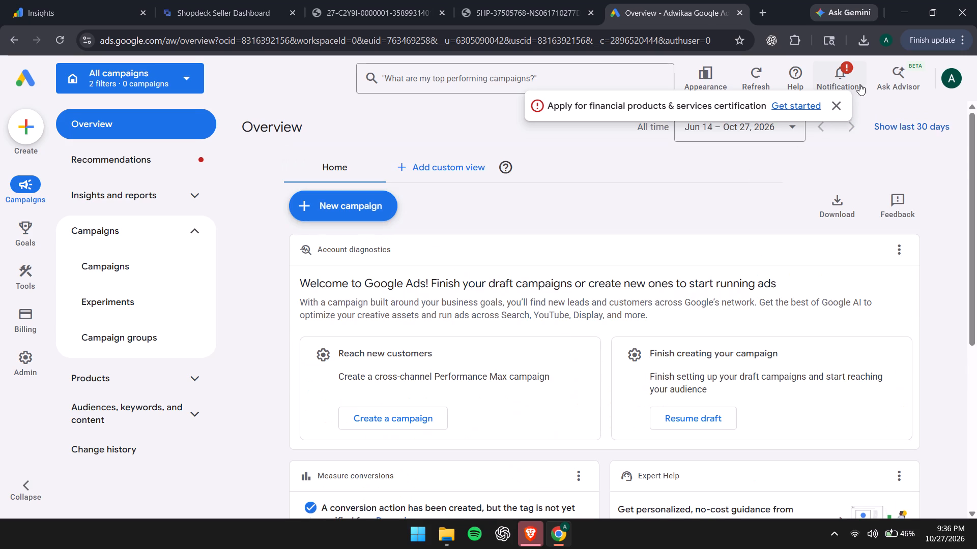
# Dismiss the notification about applying for financial products & services certification.
pyautogui.click(837, 99)
pyautogui.click(846, 69)
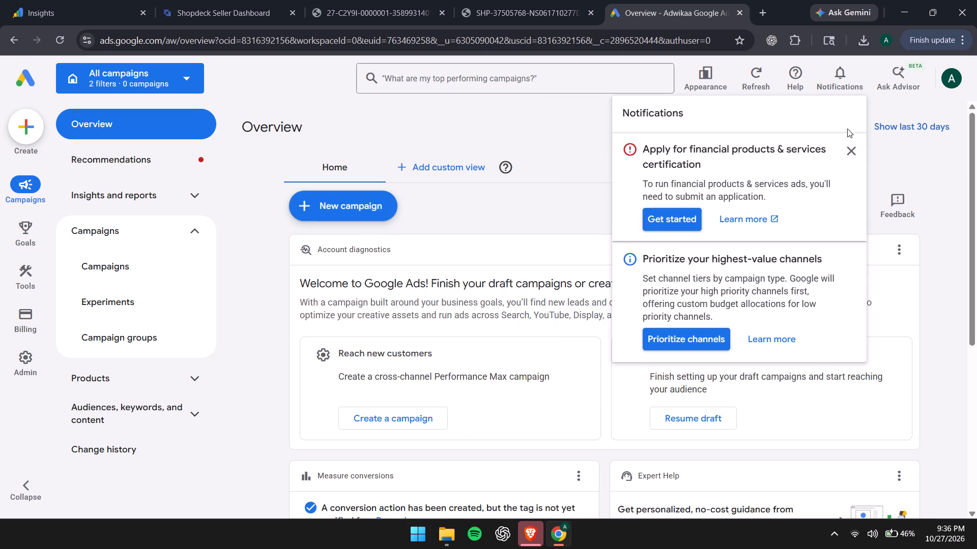
pyautogui.click(849, 154)
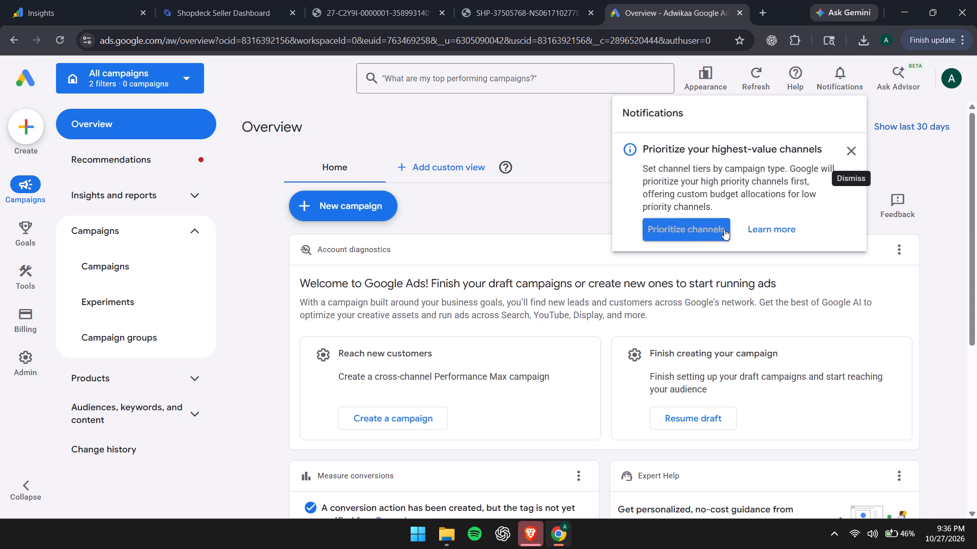
# Open the channel prioritization settings from the notifications, and return to the account overview.
pyautogui.click(709, 231)
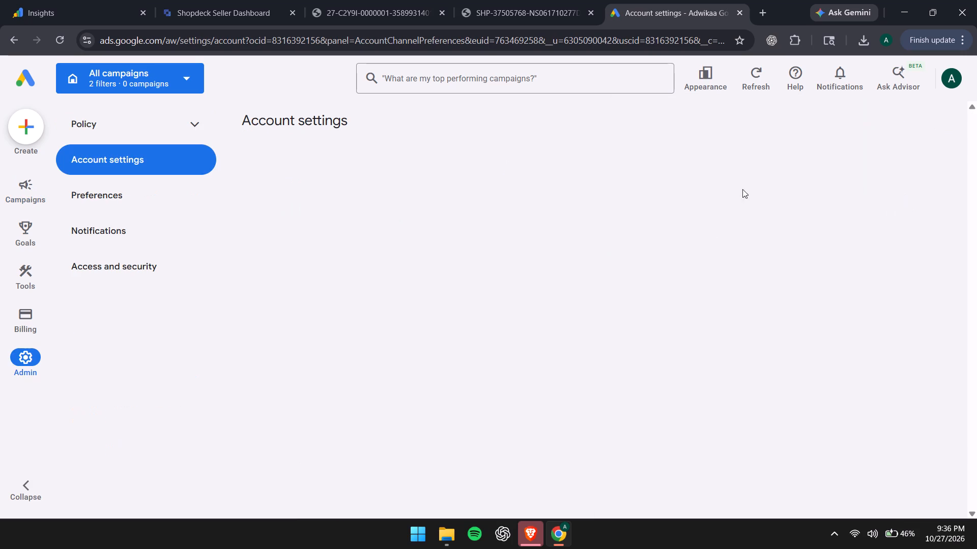
pyautogui.click(27, 71)
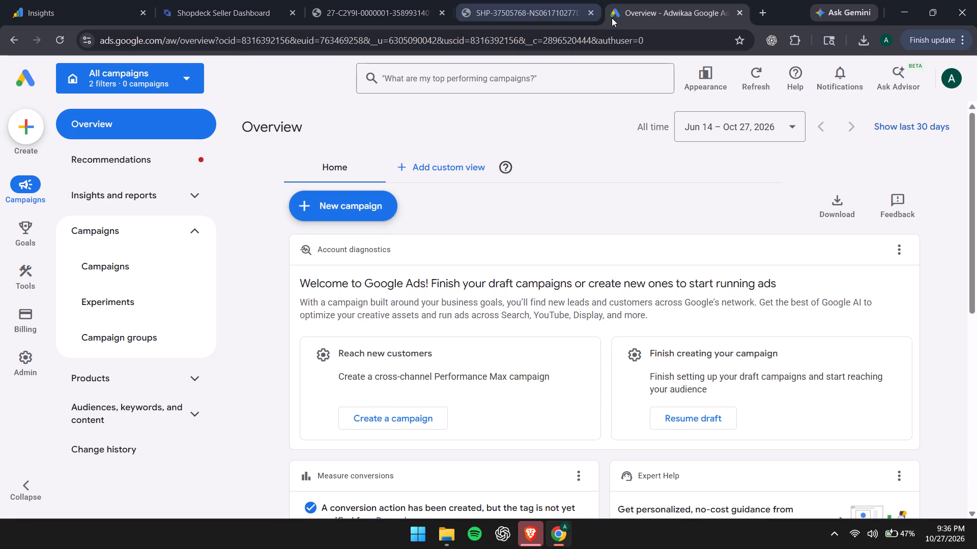
# Search Google for "local google ads" in a new tab and open Google's Local Services Ads page.
pyautogui.click(760, 21)
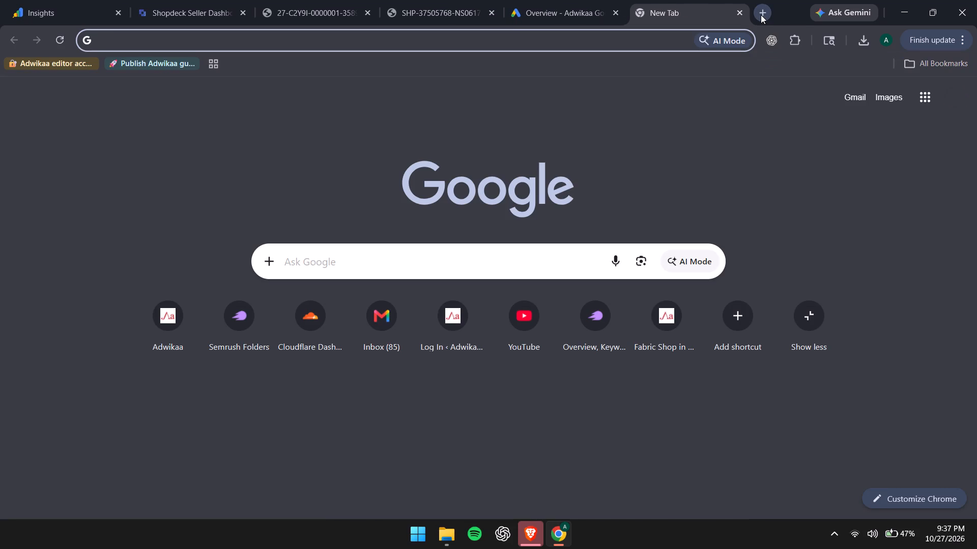
pyautogui.write('locals')
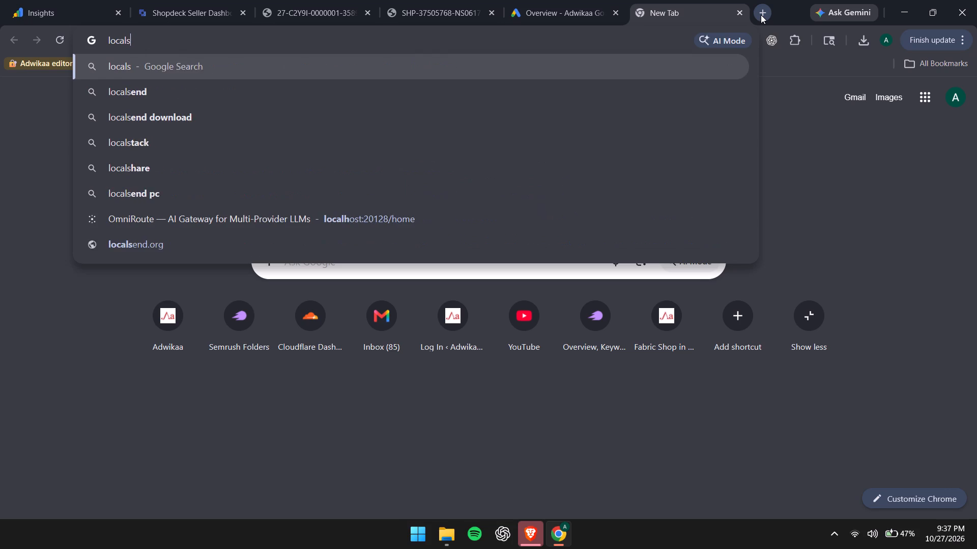
pyautogui.press('BackSpace')
pyautogui.press('space')
pyautogui.write('gogle')
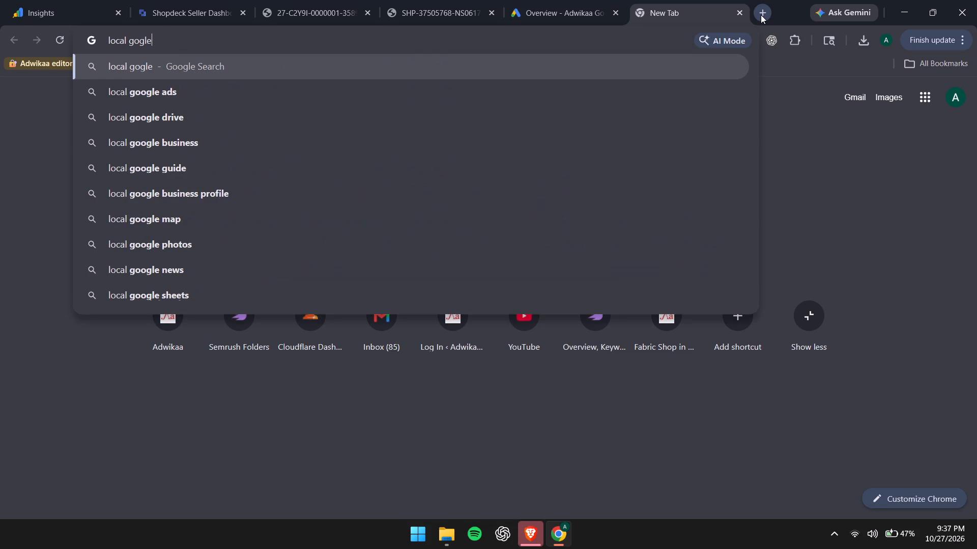
pyautogui.press('Down')
pyautogui.press('Return')
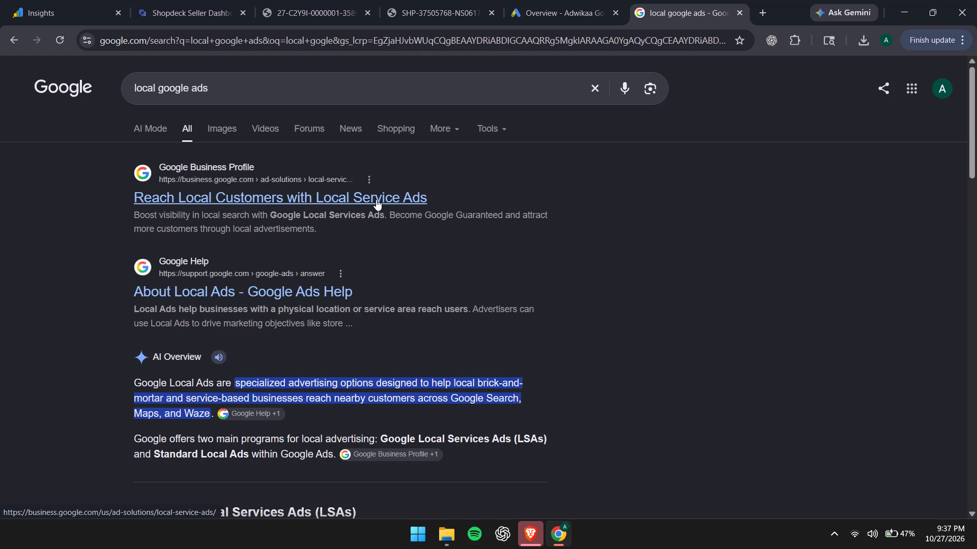
pyautogui.click(376, 199)
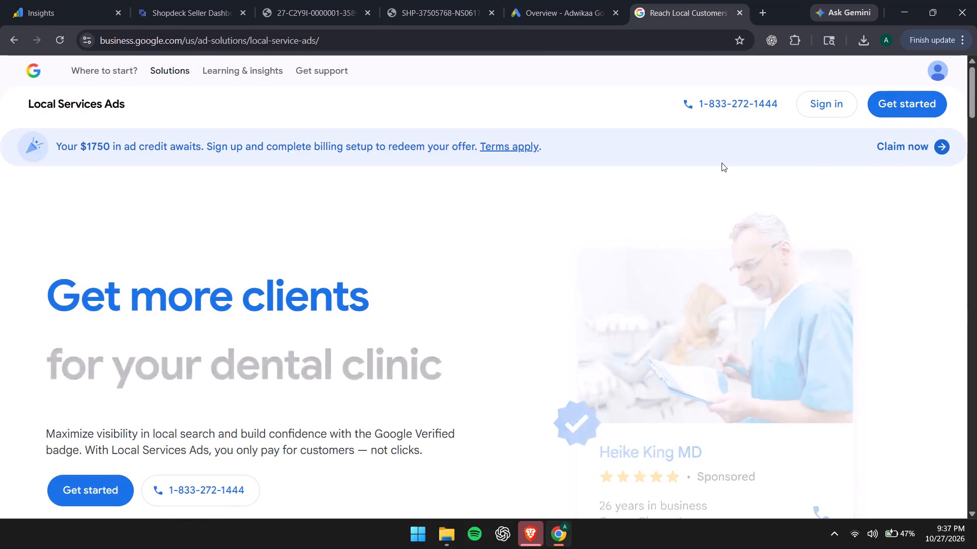
# Check which Google accounts are available on the Local Services Ads page.
pyautogui.click(943, 71)
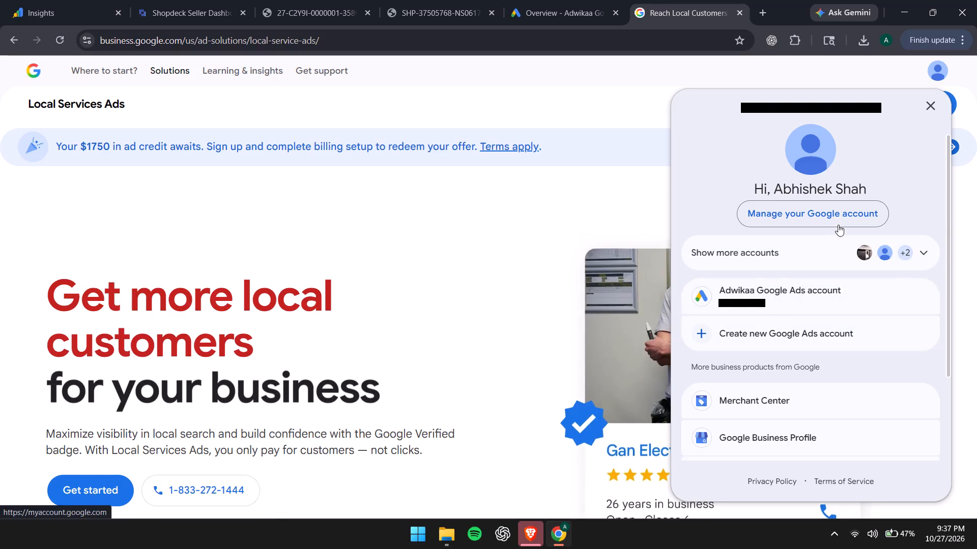
pyautogui.click(813, 236)
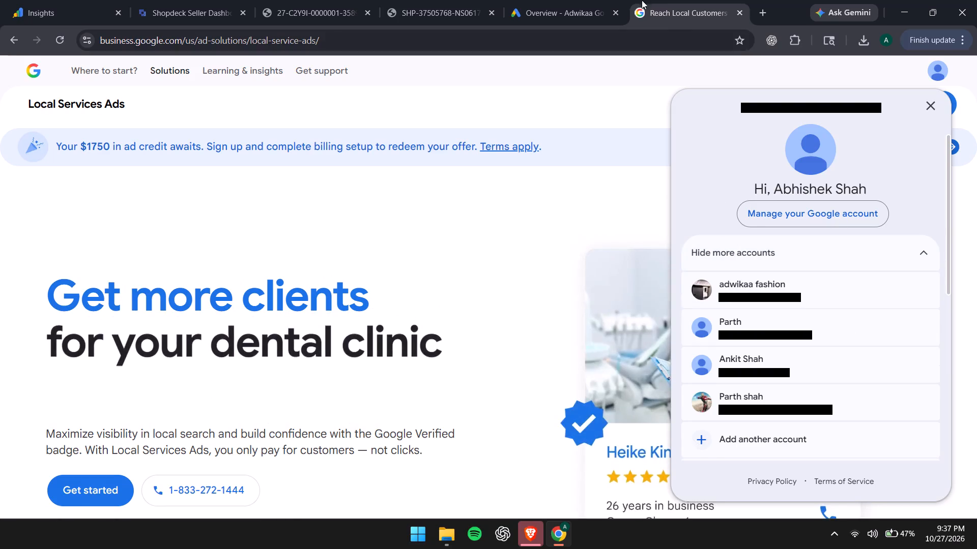
# Return to the Google Ads overview and resume the draft campaign "Local store visits and promotions-Performance Max-1".
pyautogui.click(601, 0)
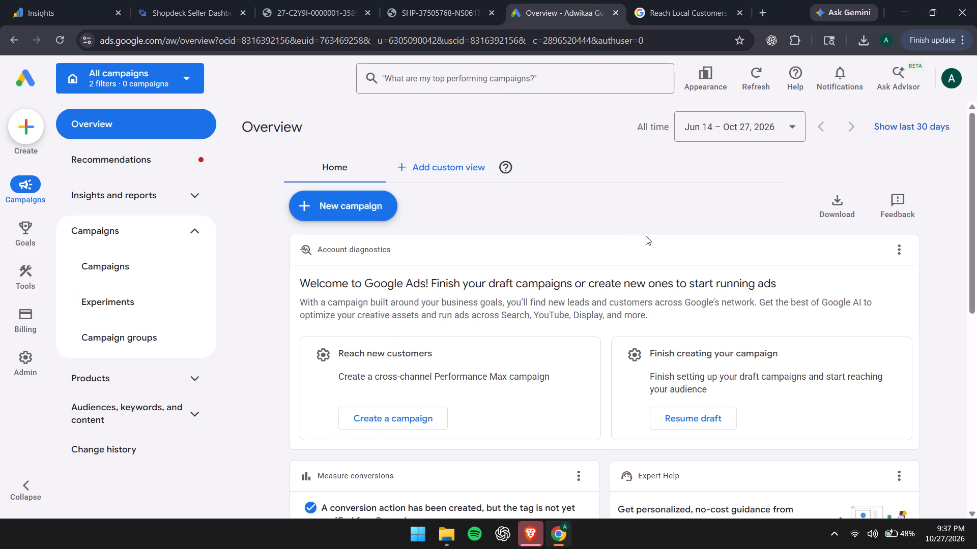
pyautogui.scroll(-1, 646, 236)
pyautogui.scroll(-1, 474, 298)
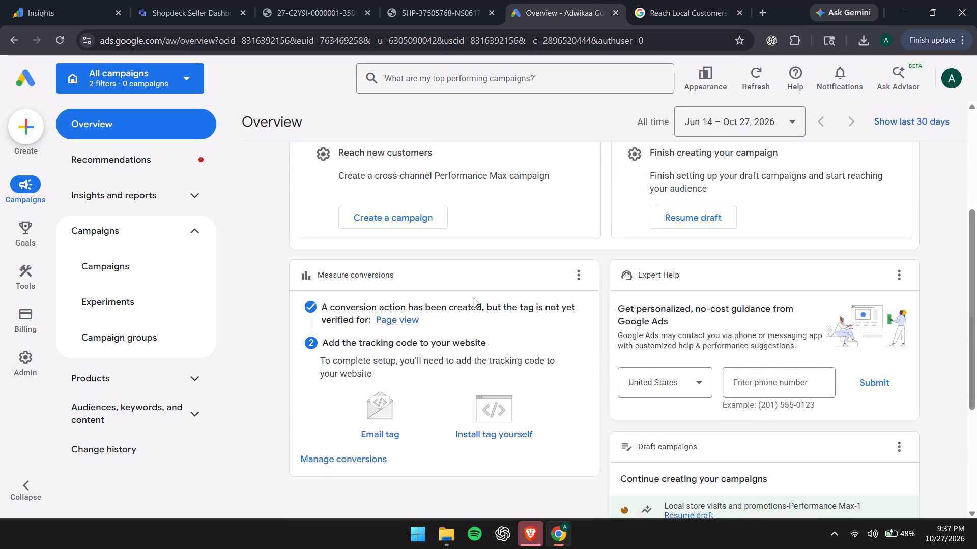
pyautogui.scroll(-1, 474, 298)
pyautogui.scroll(-3, 666, 387)
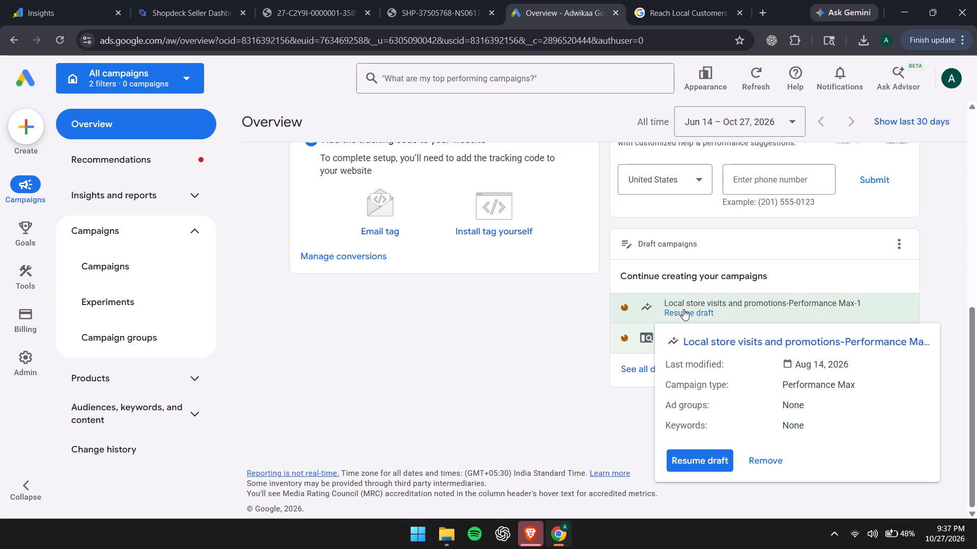
pyautogui.click(684, 310)
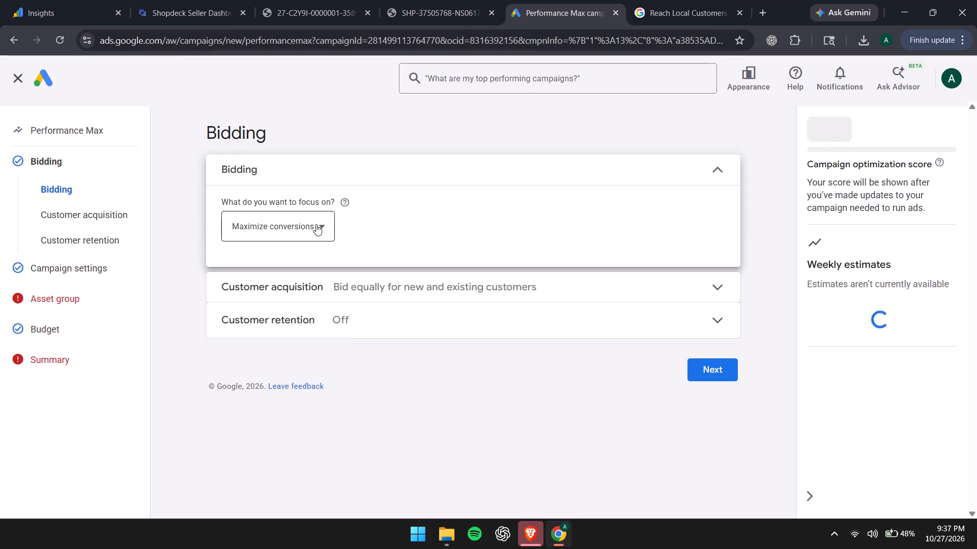
# Review the focus options for the draft campaign's bidding.
pyautogui.click(328, 233)
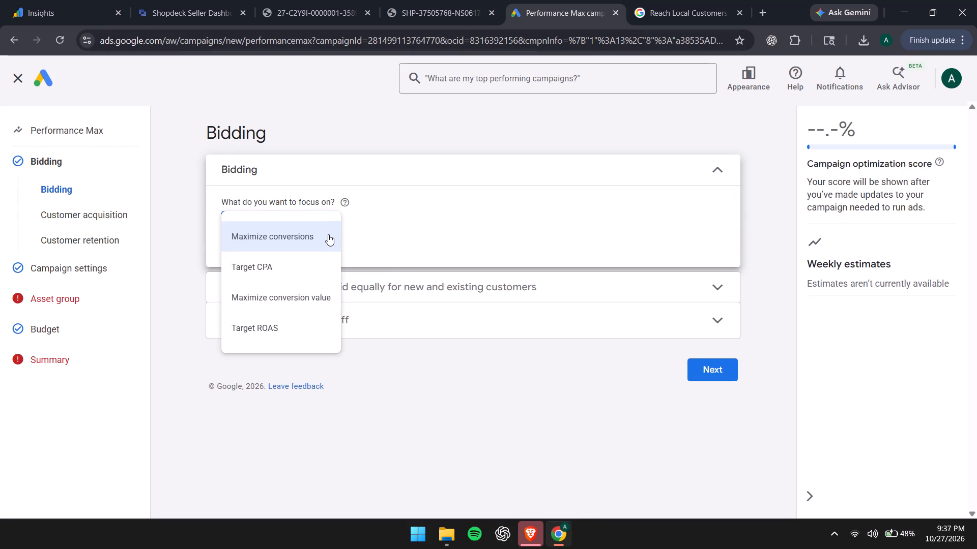
pyautogui.click(423, 231)
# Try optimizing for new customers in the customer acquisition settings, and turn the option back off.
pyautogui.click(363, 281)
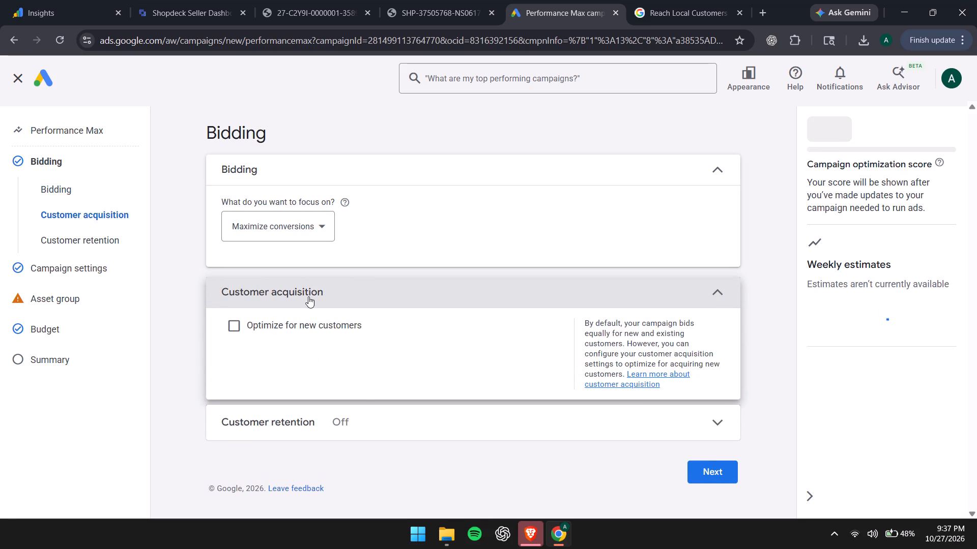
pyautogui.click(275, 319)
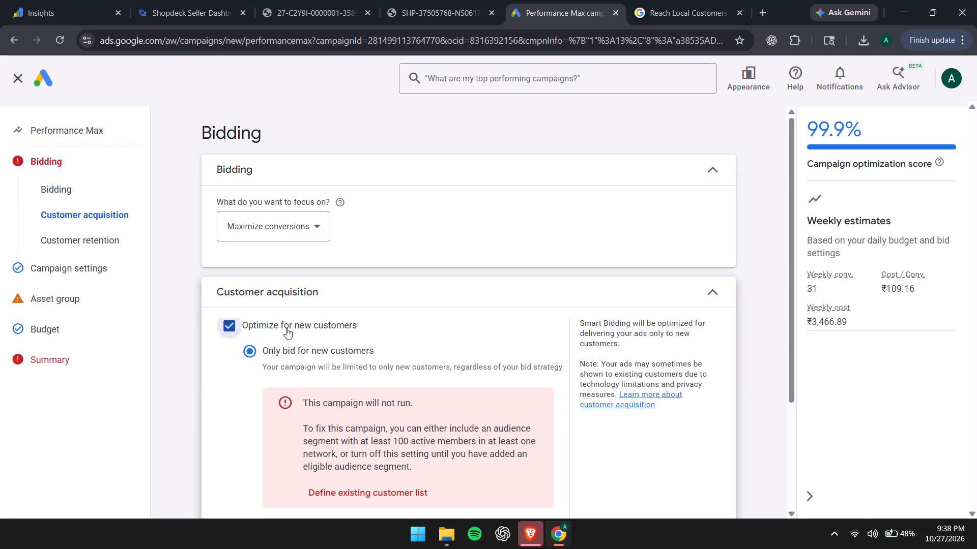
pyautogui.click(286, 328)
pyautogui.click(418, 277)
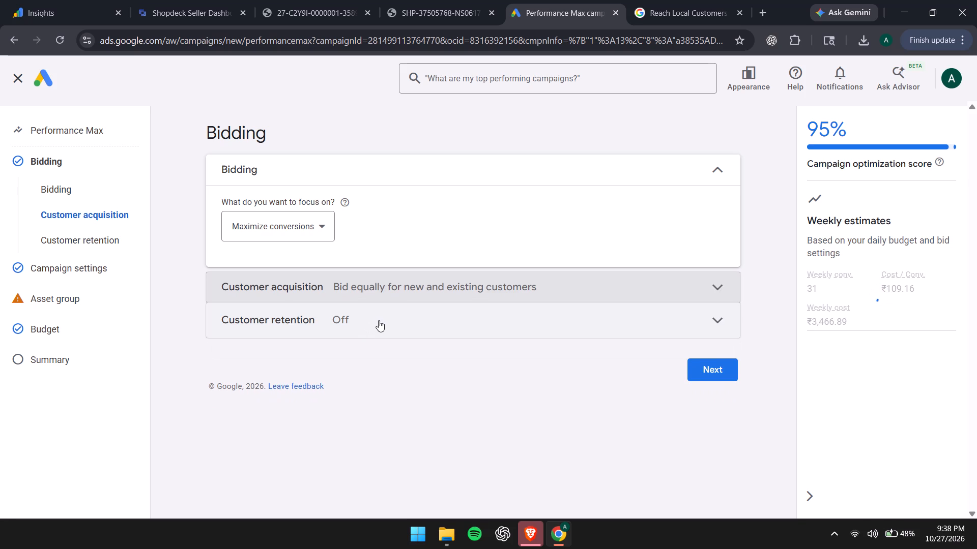
# Review the draft campaign's customer retention options.
pyautogui.click(386, 323)
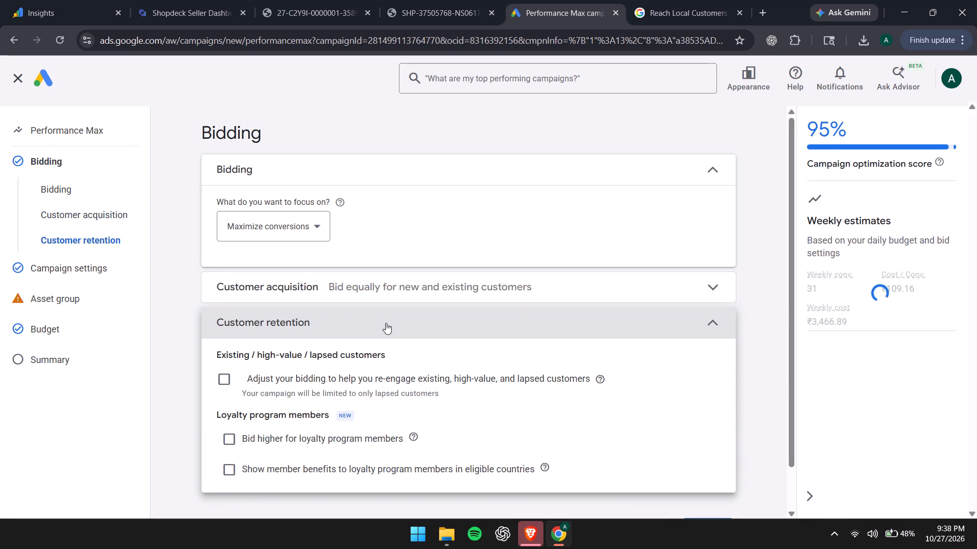
pyautogui.click(386, 323)
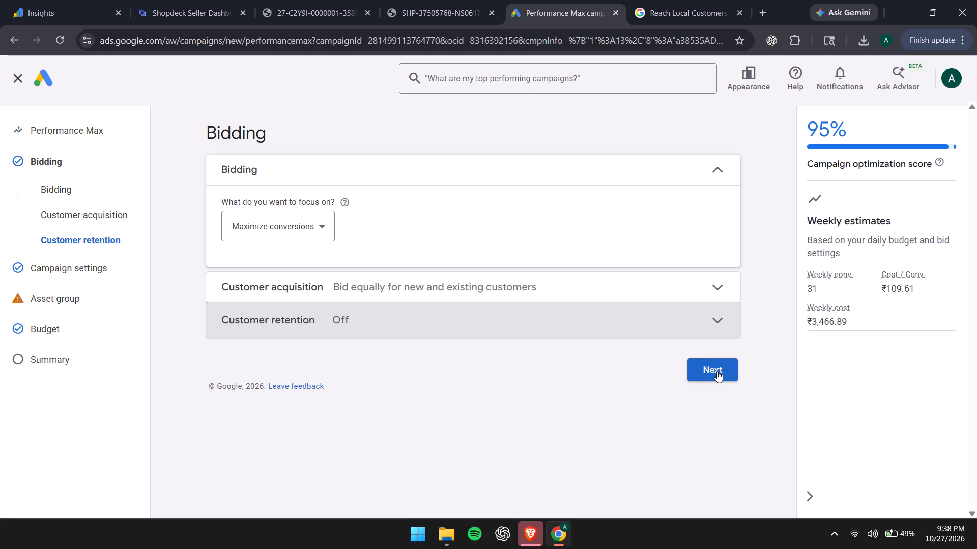
# Continue to the draft's campaign settings and review the languages, EU political ads and additional settings.
pyautogui.click(717, 371)
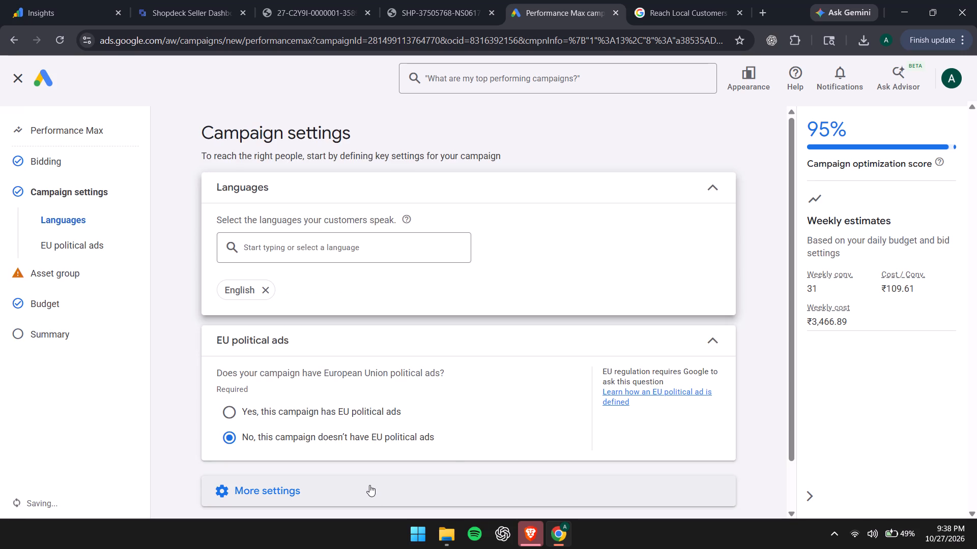
pyautogui.scroll(-1, 369, 485)
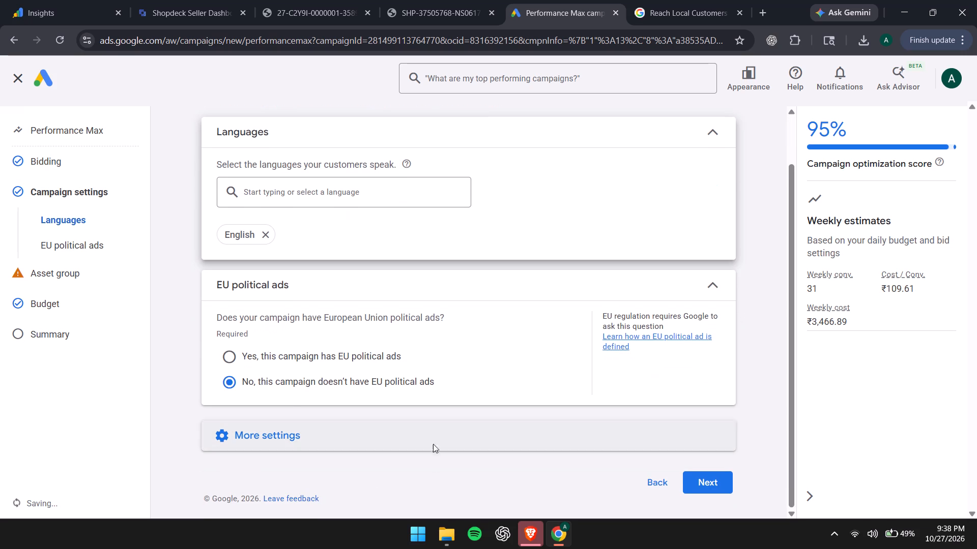
pyautogui.moveTo(432, 456); pyautogui.dragTo(431, 464)
pyautogui.click(440, 448)
pyautogui.scroll(-3, 531, 380)
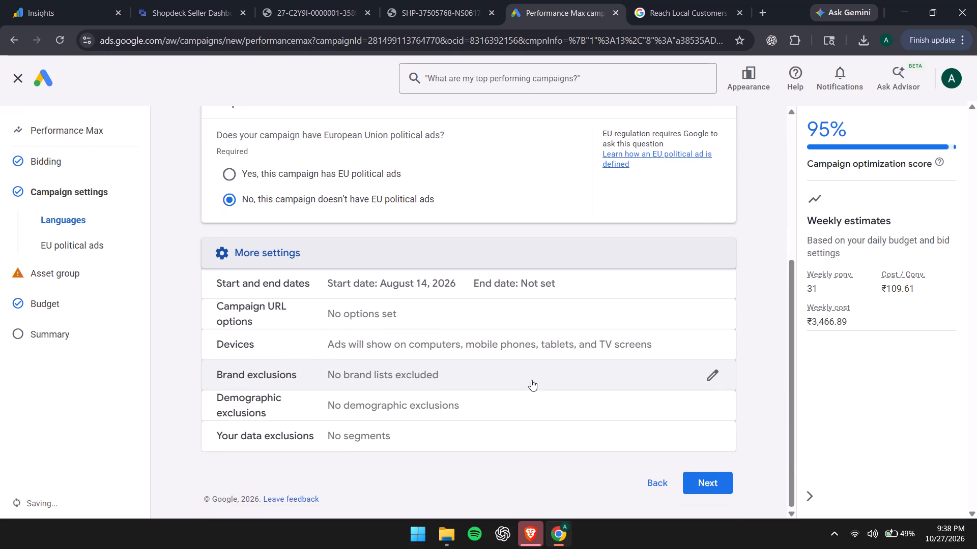
pyautogui.scroll(-1, 531, 380)
# Continue to the draft's asset group and review its listing groups and final URL sections.
pyautogui.click(713, 483)
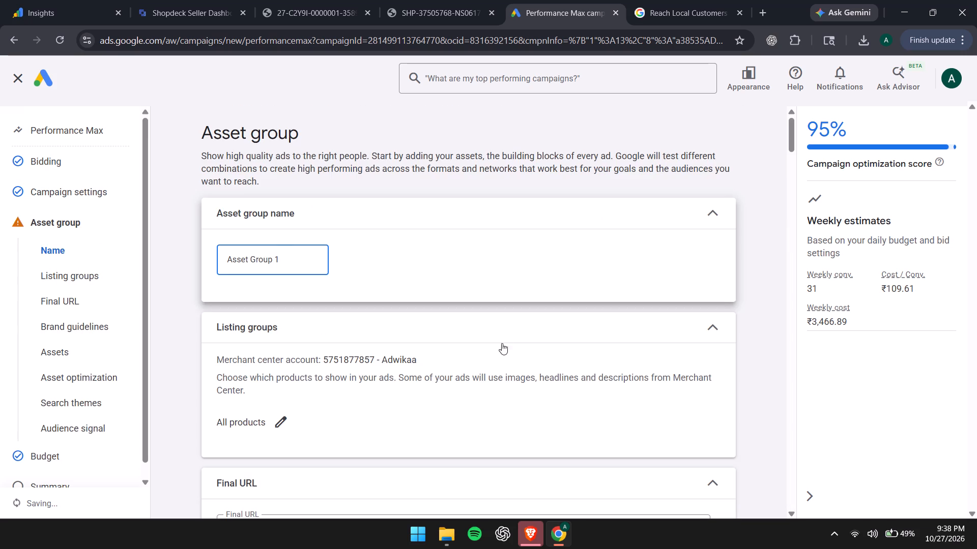
pyautogui.click(497, 333)
pyautogui.scroll(-2, 497, 333)
pyautogui.scroll(1, 497, 333)
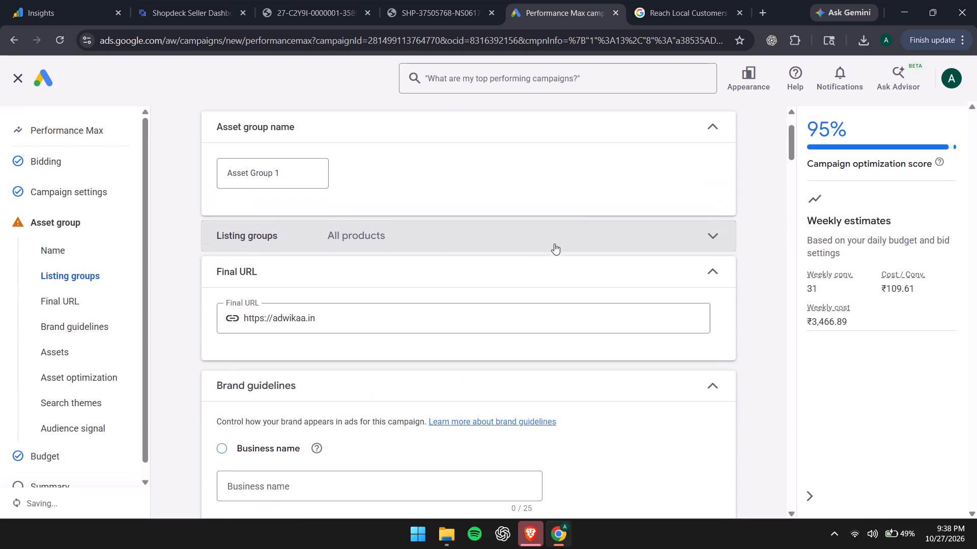
pyautogui.click(575, 246)
pyautogui.click(578, 243)
pyautogui.click(538, 274)
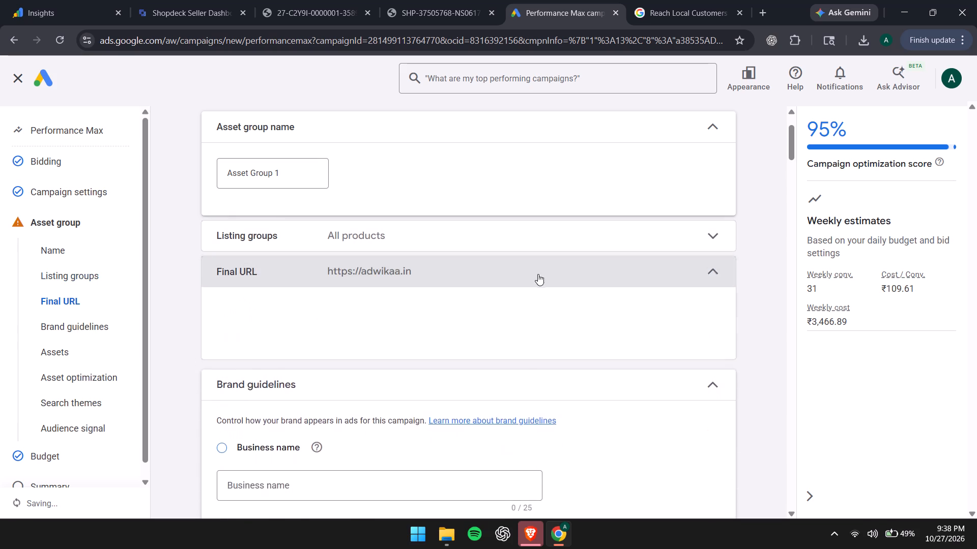
pyautogui.click(539, 272)
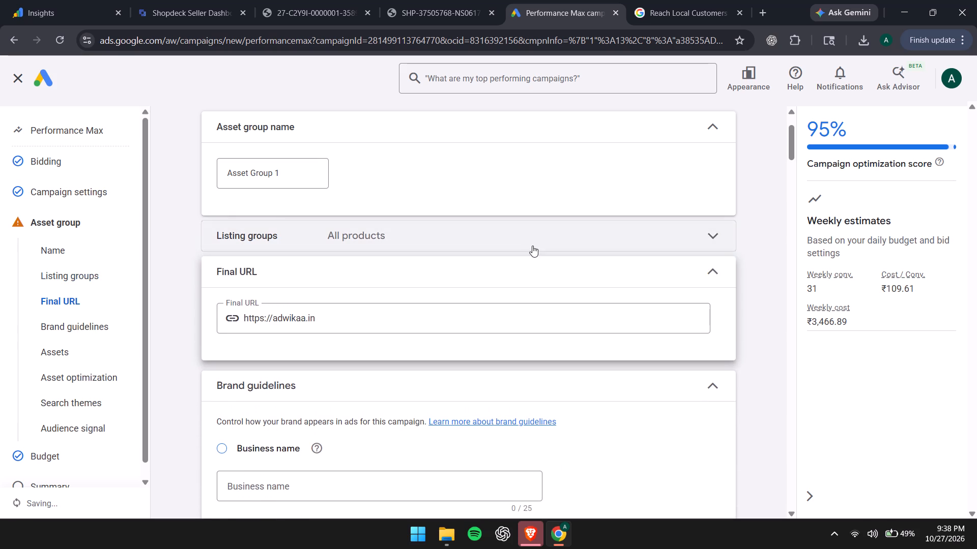
pyautogui.click(531, 242)
pyautogui.click(530, 246)
pyautogui.click(492, 279)
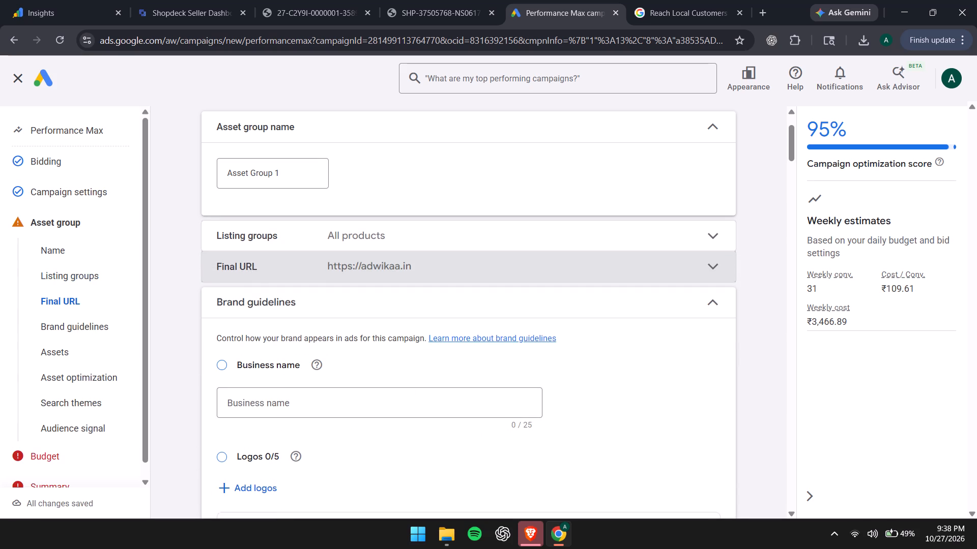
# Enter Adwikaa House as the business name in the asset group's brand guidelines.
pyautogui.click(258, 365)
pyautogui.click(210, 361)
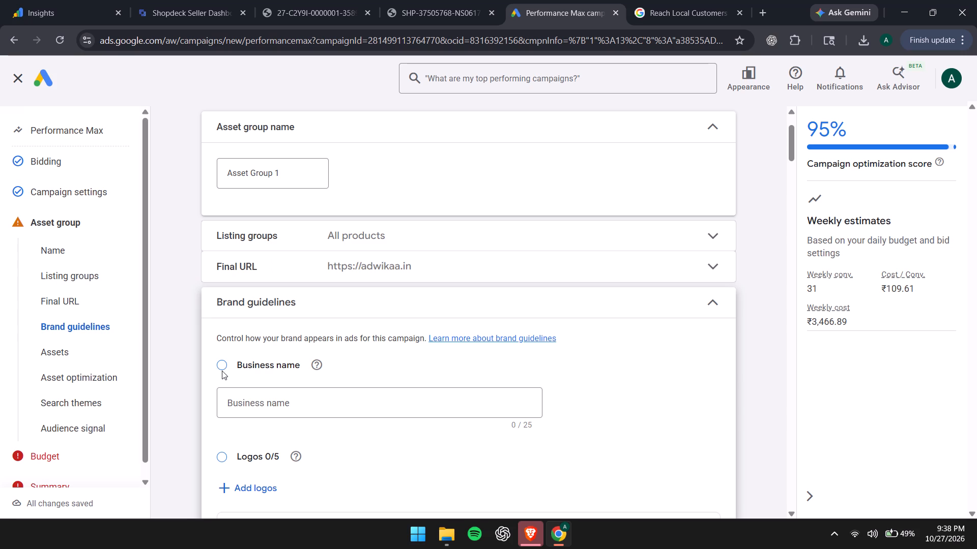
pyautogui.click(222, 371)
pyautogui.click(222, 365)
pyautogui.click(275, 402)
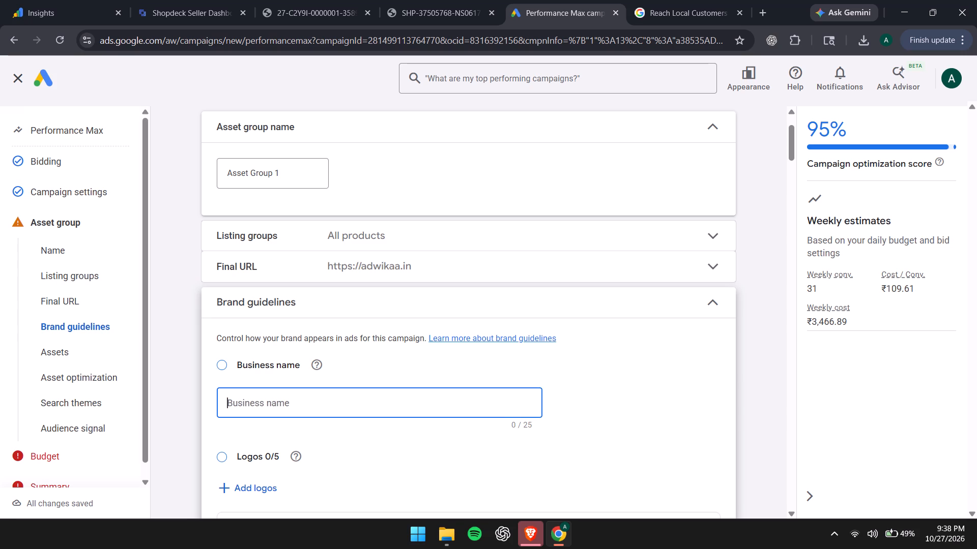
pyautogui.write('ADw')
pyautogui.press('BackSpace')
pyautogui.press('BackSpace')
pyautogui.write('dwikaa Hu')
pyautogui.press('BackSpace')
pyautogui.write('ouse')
# Review the asset group's headlines and preview the ad in the Gmail, YouTube and Discover formats.
pyautogui.scroll(-3, 275, 404)
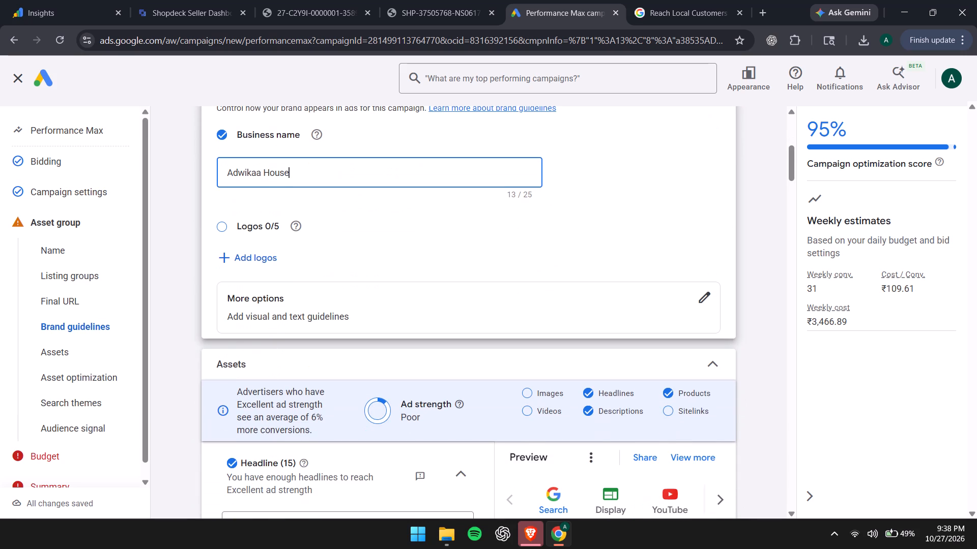
pyautogui.scroll(-2, 275, 404)
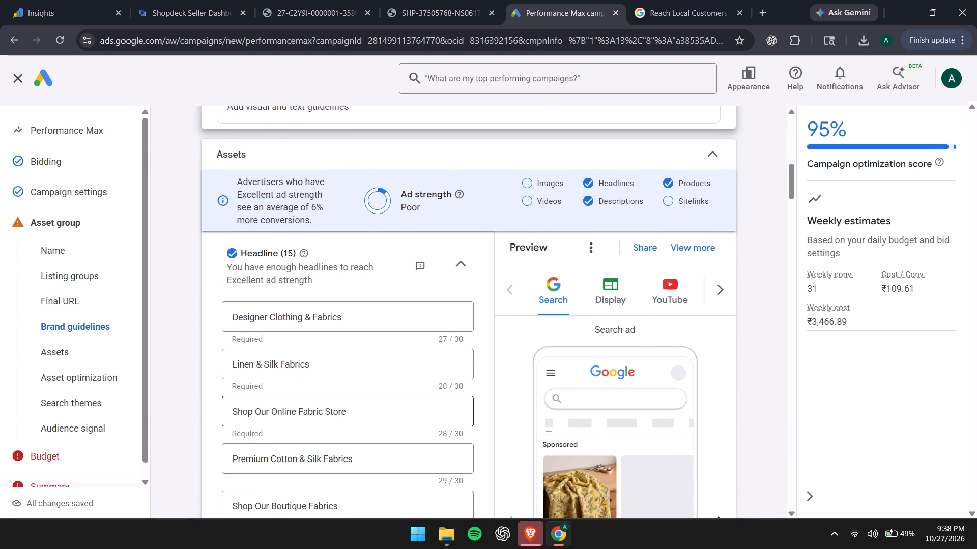
pyautogui.scroll(-2, 275, 404)
pyautogui.scroll(1, 601, 370)
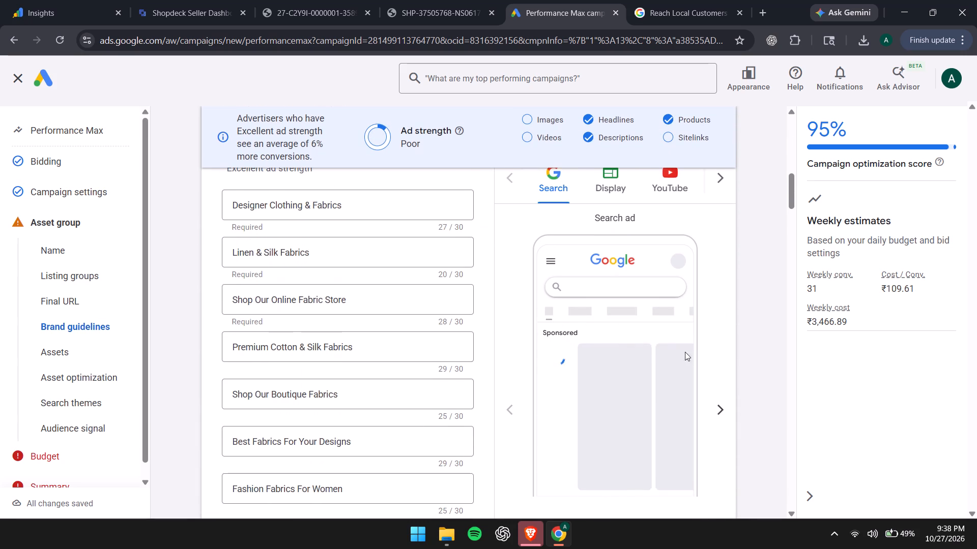
pyautogui.scroll(1, 728, 351)
pyautogui.click(716, 223)
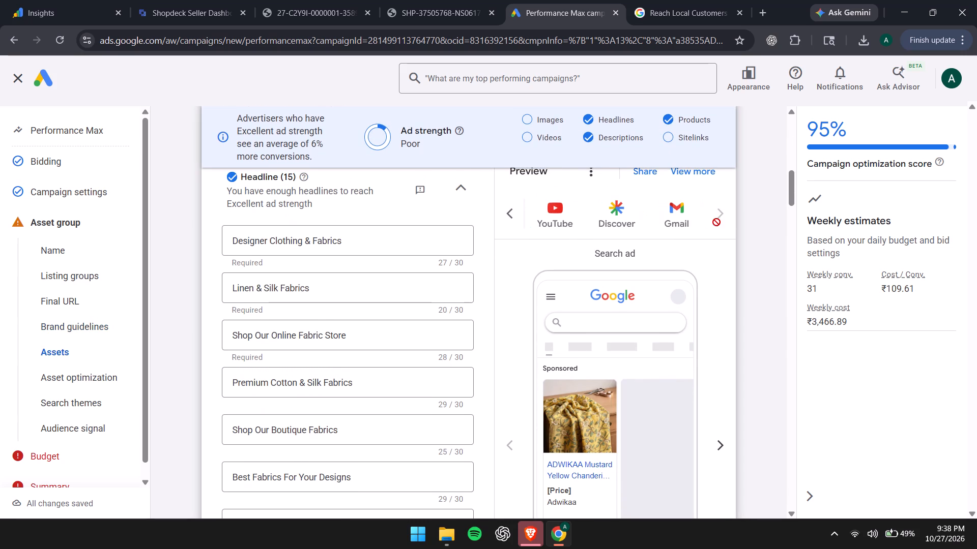
pyautogui.click(718, 217)
pyautogui.click(720, 215)
pyautogui.click(664, 219)
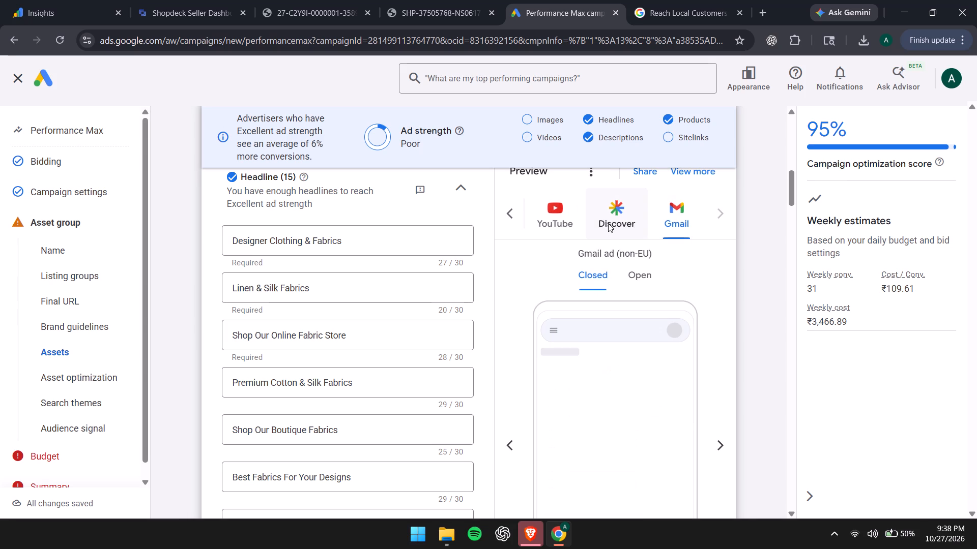
pyautogui.click(583, 225)
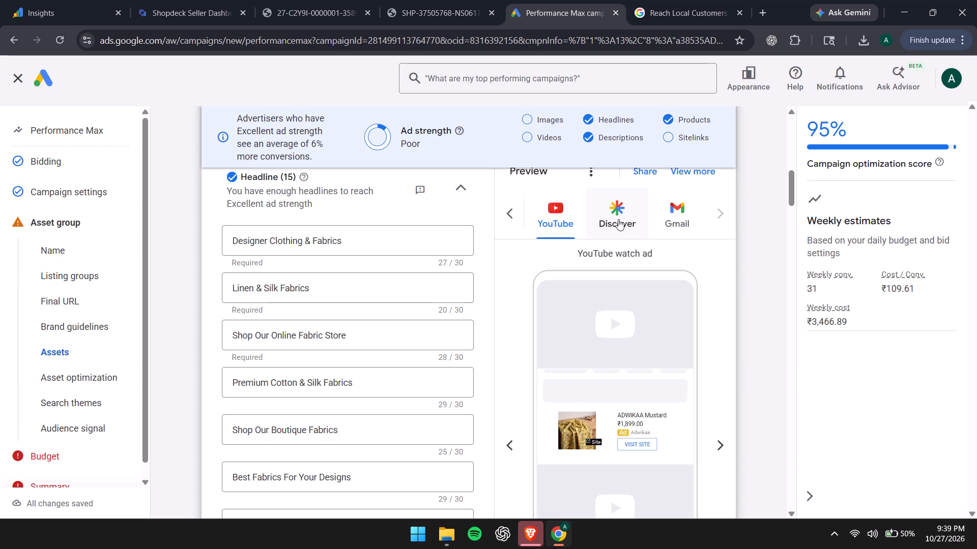
pyautogui.click(618, 219)
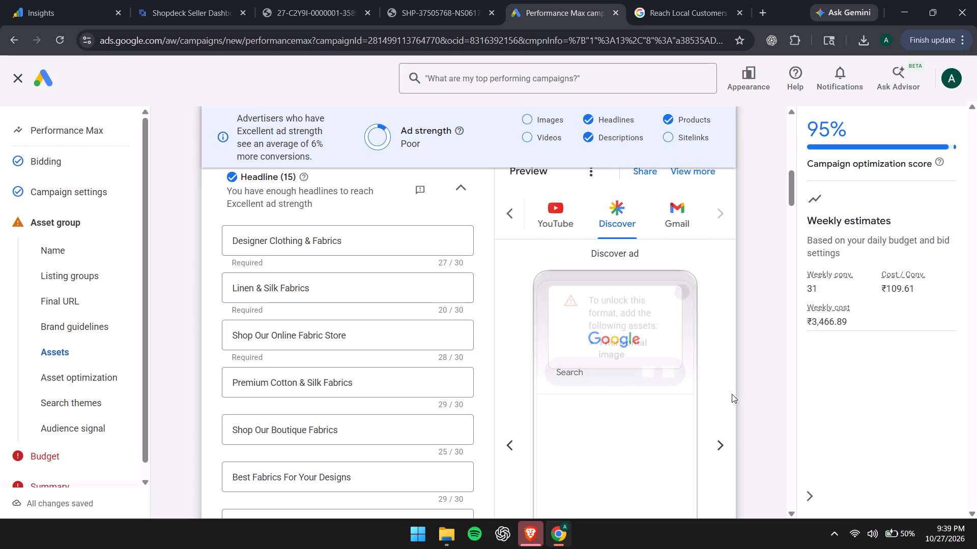
# Look back over the asset group's assets, brand guidelines, final URL, listing groups and name sections.
pyautogui.scroll(-2, 693, 241)
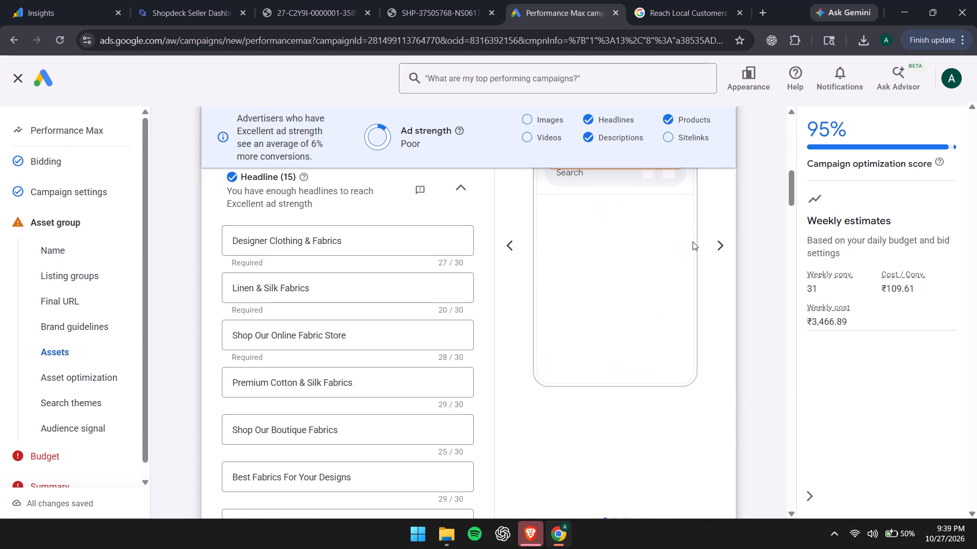
pyautogui.scroll(-1, 693, 241)
pyautogui.scroll(-2, 493, 308)
pyautogui.scroll(5, 493, 308)
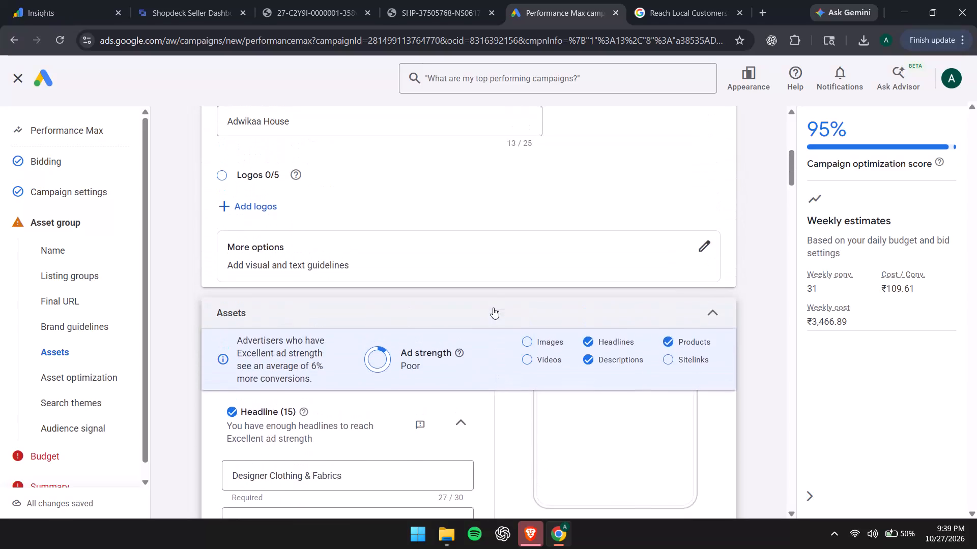
pyautogui.scroll(3, 493, 308)
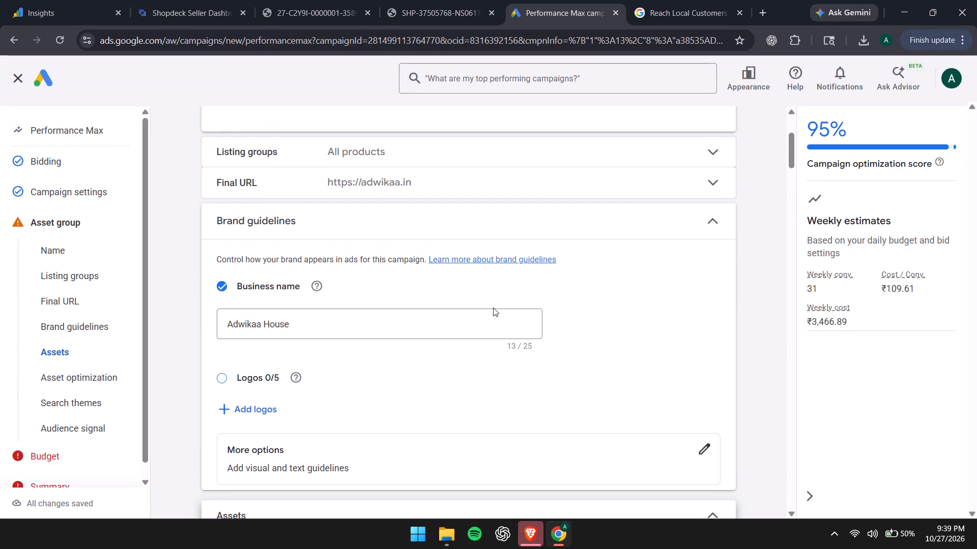
pyautogui.scroll(5, 493, 308)
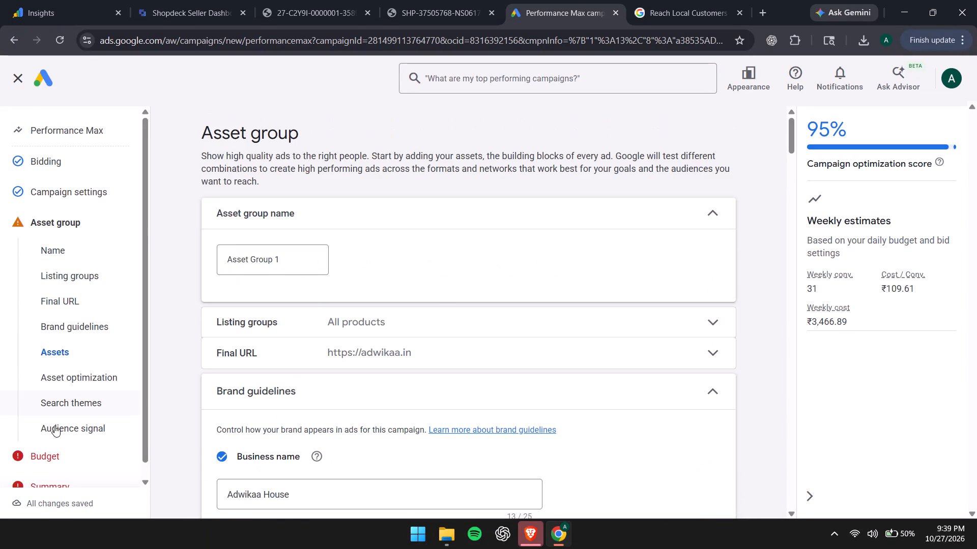
# Go to the draft campaign's budget settings and review the average daily budget options.
pyautogui.scroll(-1, 54, 425)
pyautogui.click(69, 446)
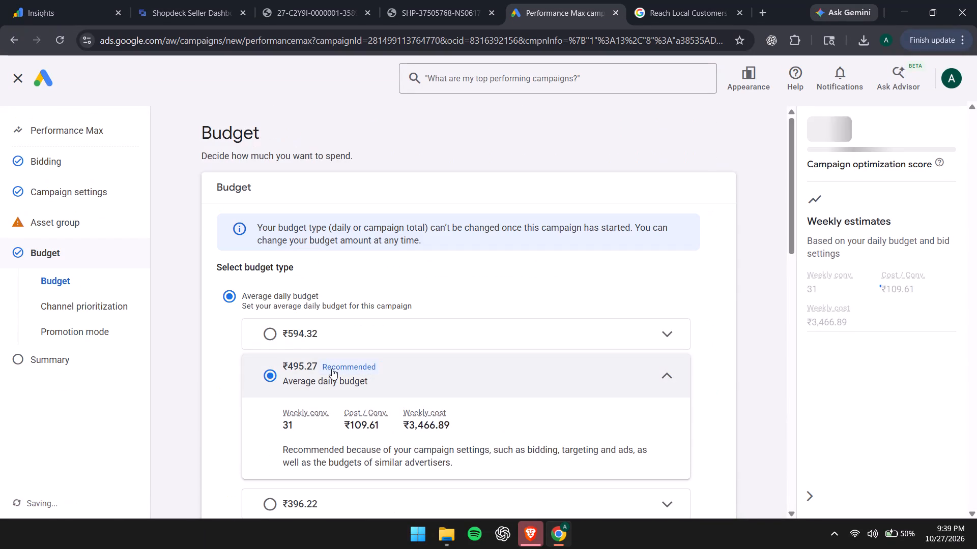
pyautogui.scroll(-1, 332, 369)
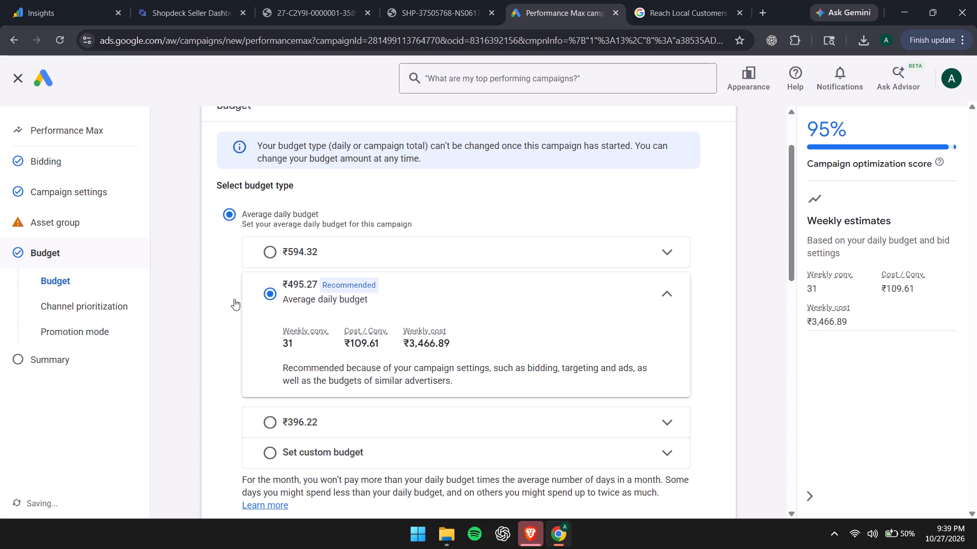
# Open the draft campaign's summary for review.
pyautogui.click(40, 358)
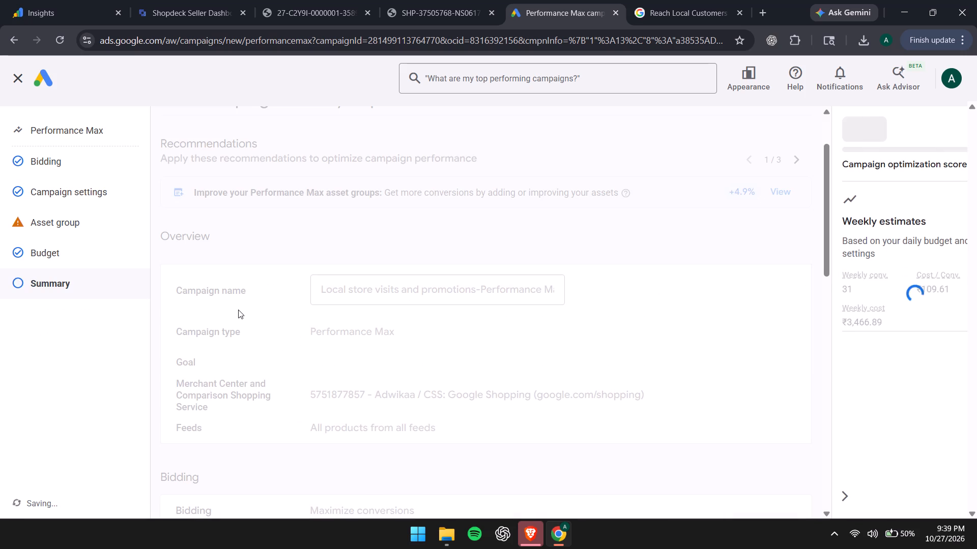
# Go back to the "local google ads" search results and read the full AI overview of Local Services Ads and Standard Local Ads.
pyautogui.click(692, 0)
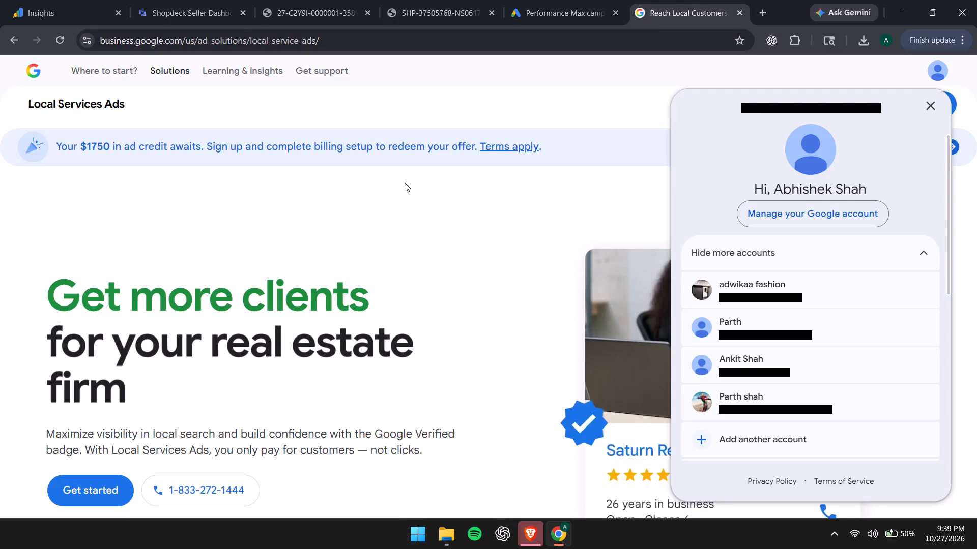
pyautogui.hscroll(6, 405, 182)
pyautogui.scroll(-3, 405, 182)
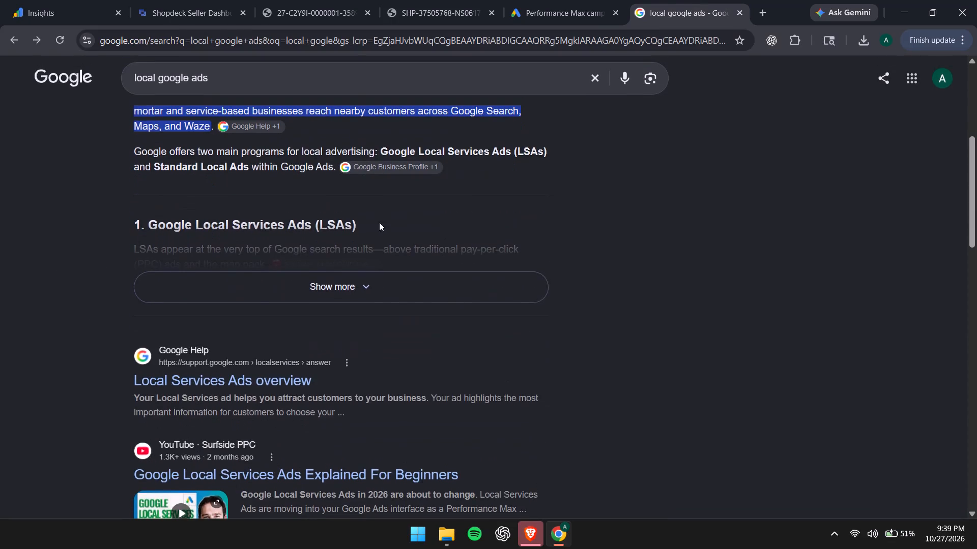
pyautogui.click(359, 269)
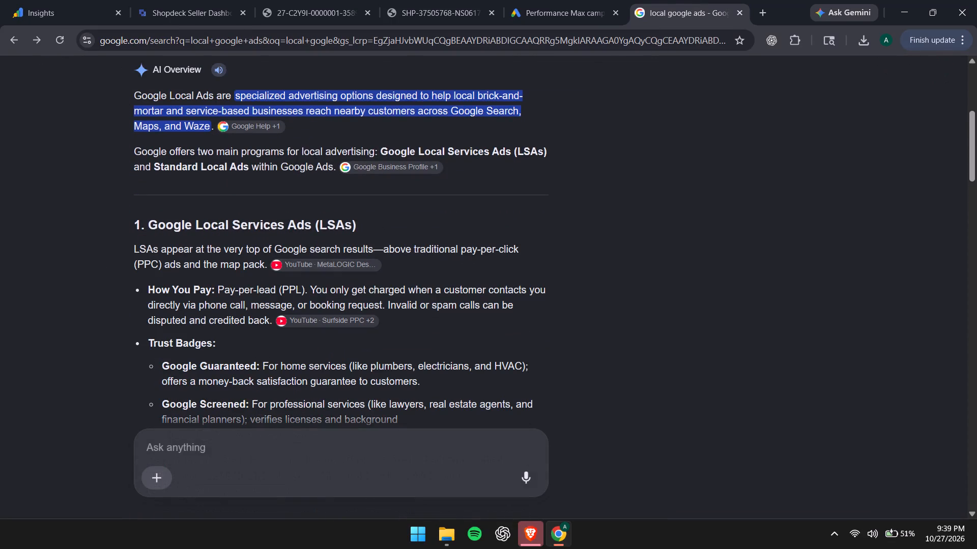
pyautogui.scroll(-4, 478, 289)
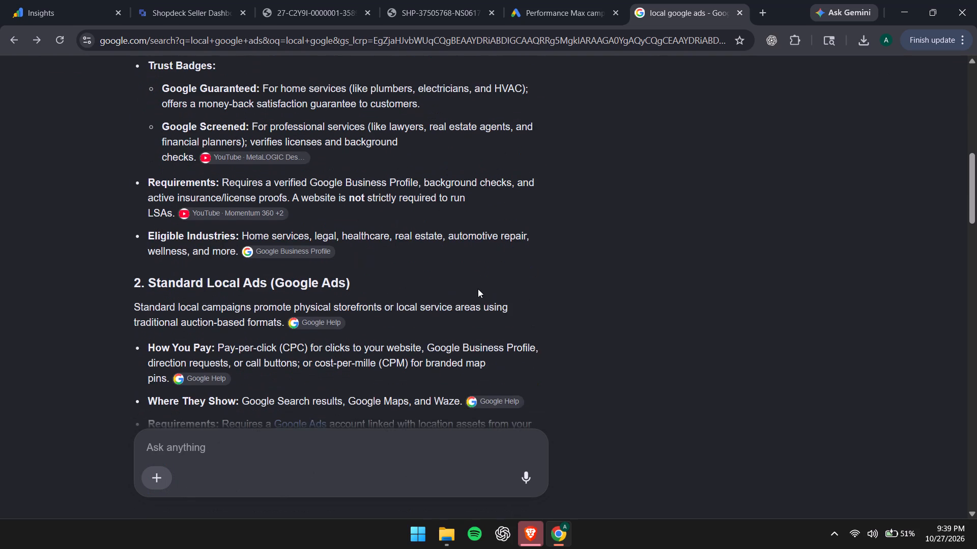
pyautogui.scroll(-1, 478, 289)
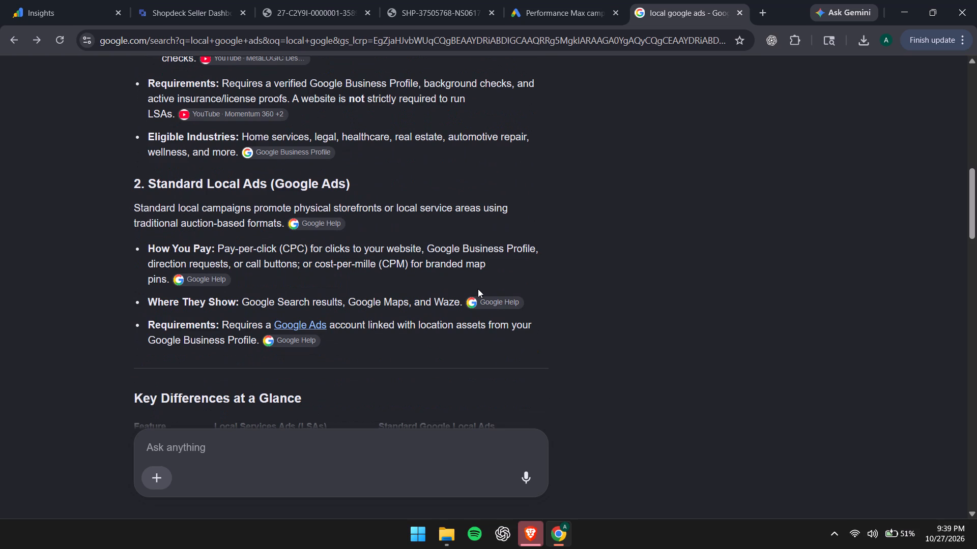
# Return to the draft Performance Max campaign and exit its setup, discarding the changes.
pyautogui.click(558, 0)
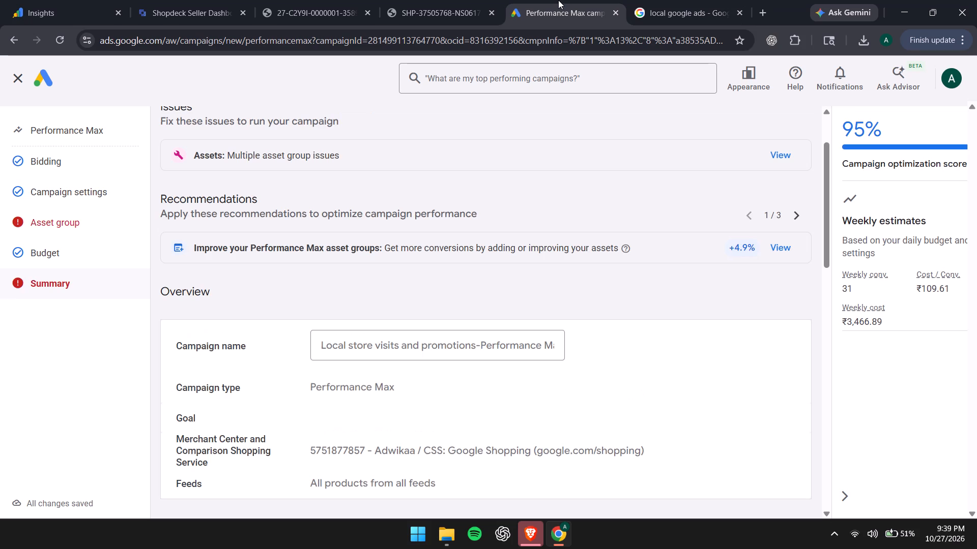
pyautogui.click(958, 81)
pyautogui.click(41, 132)
pyautogui.click(19, 79)
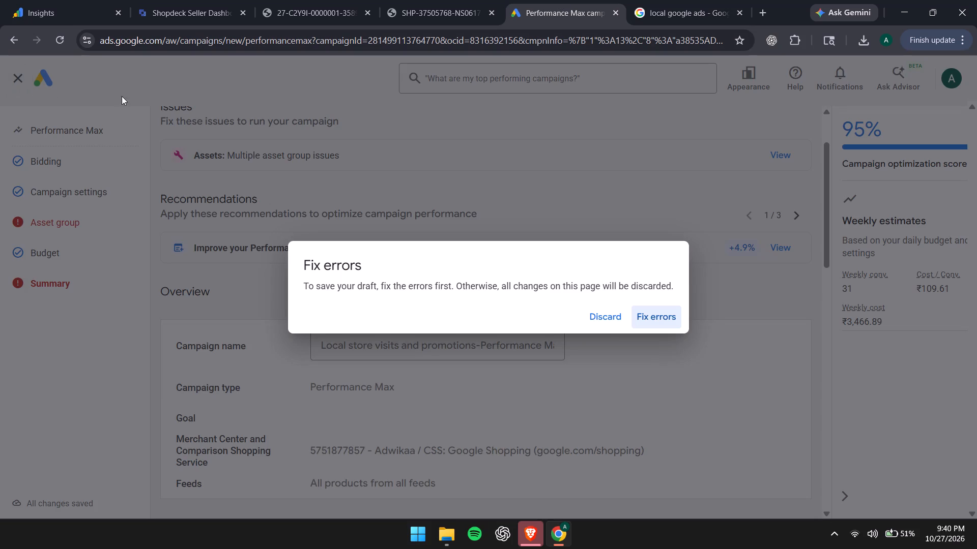
pyautogui.click(652, 313)
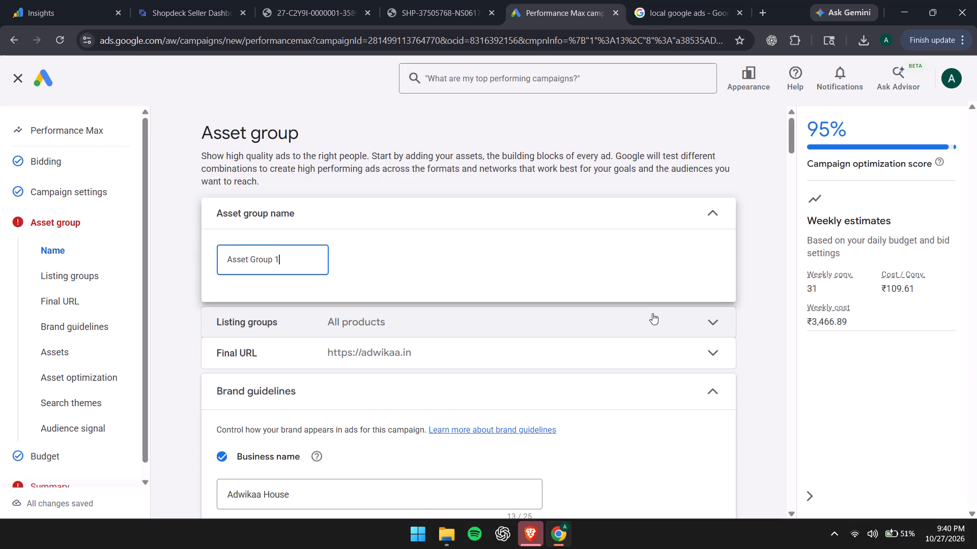
pyautogui.click(17, 87)
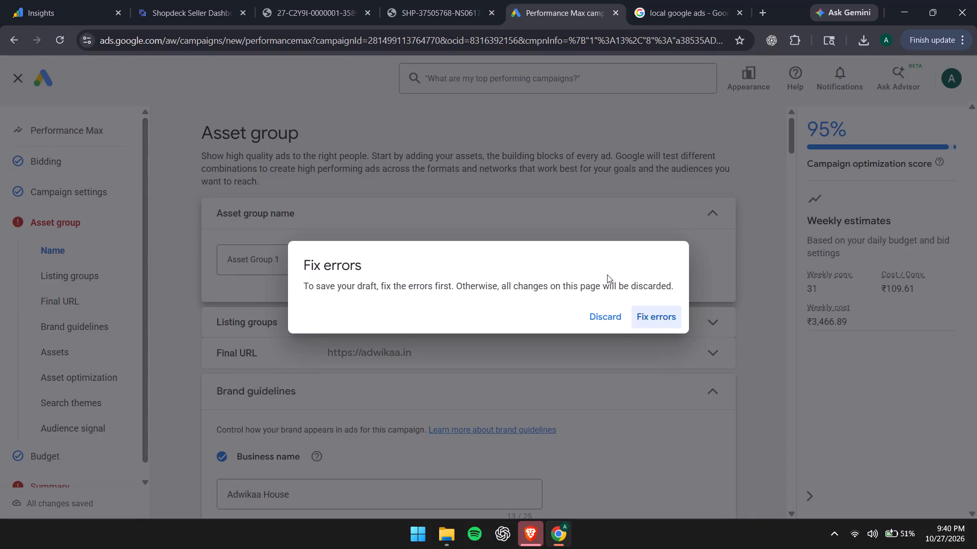
pyautogui.click(593, 320)
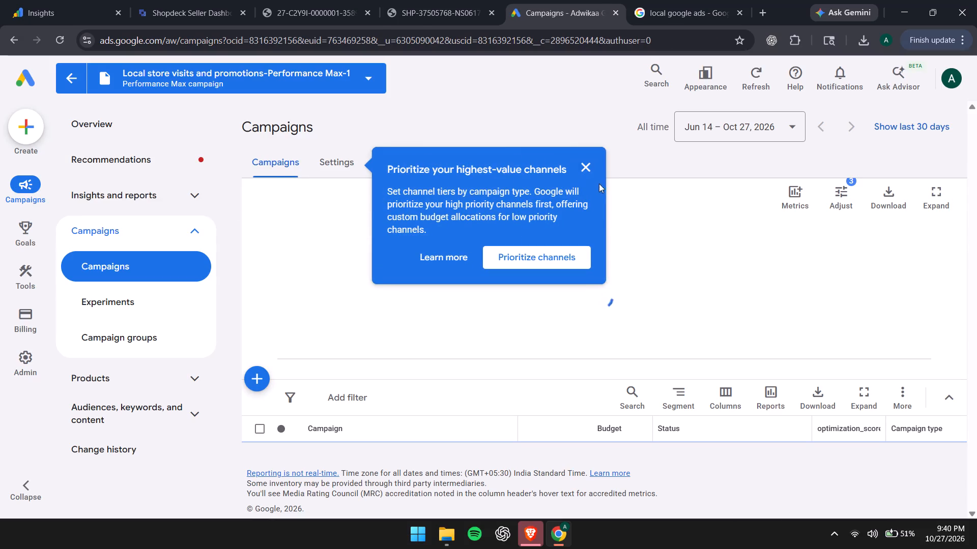
pyautogui.click(583, 171)
pyautogui.click(608, 137)
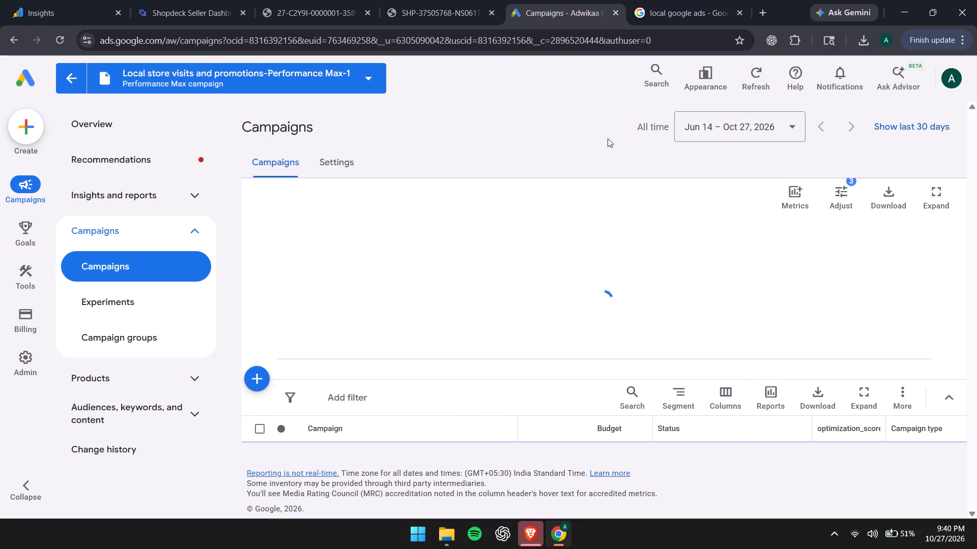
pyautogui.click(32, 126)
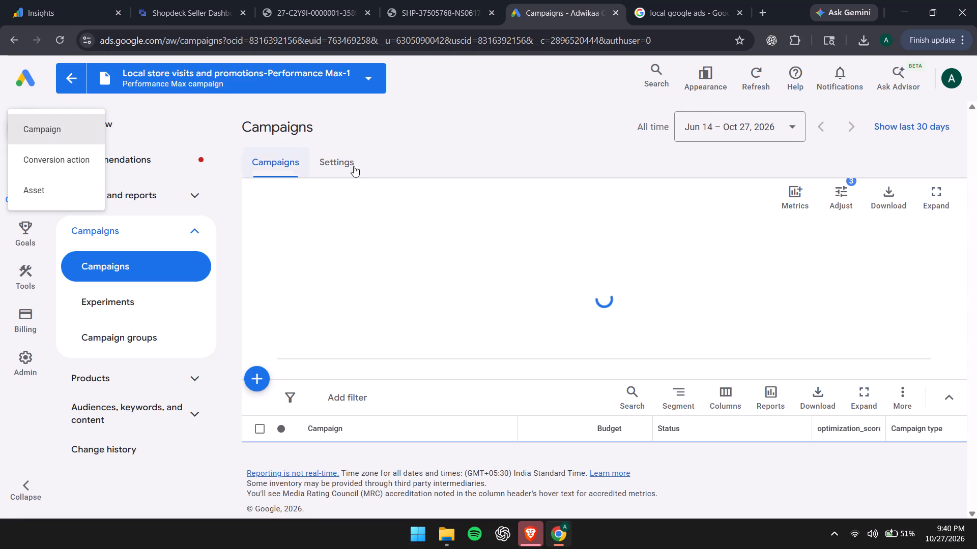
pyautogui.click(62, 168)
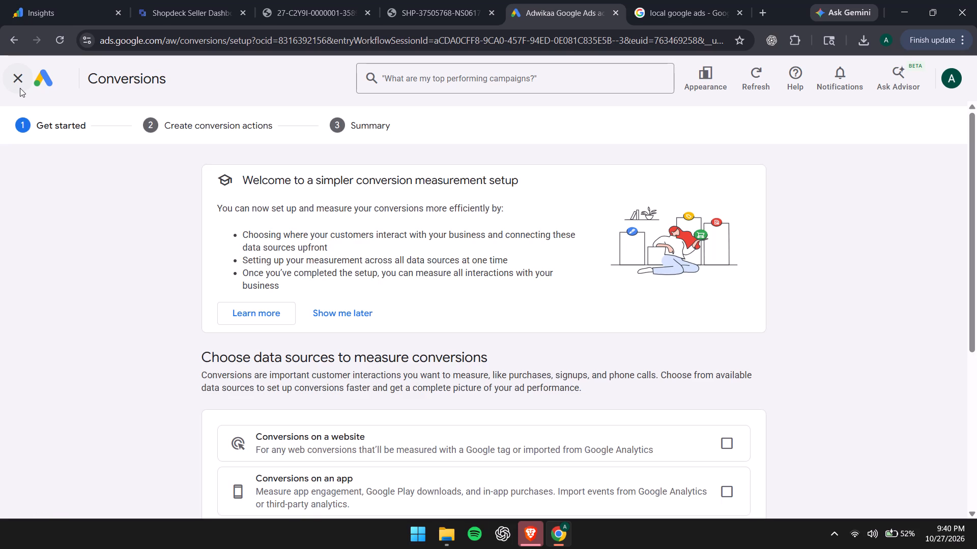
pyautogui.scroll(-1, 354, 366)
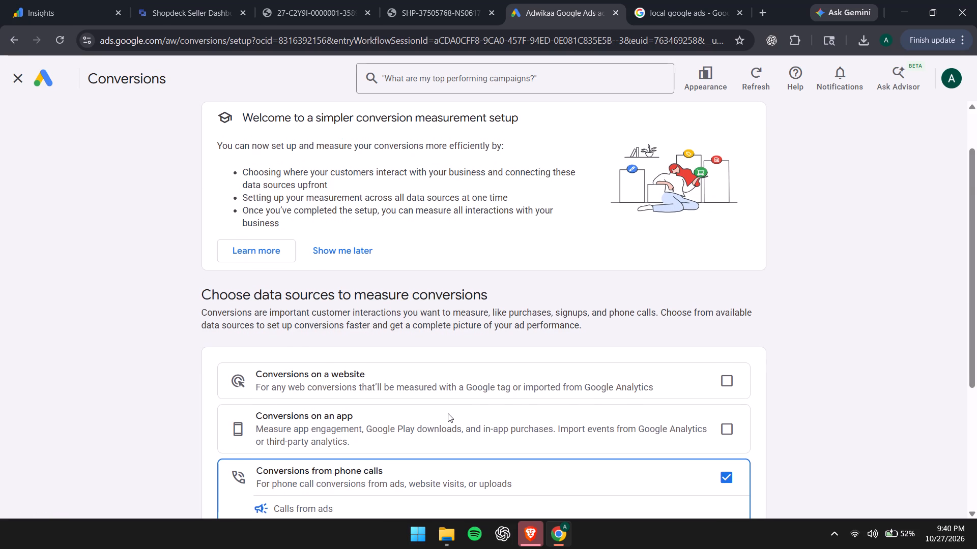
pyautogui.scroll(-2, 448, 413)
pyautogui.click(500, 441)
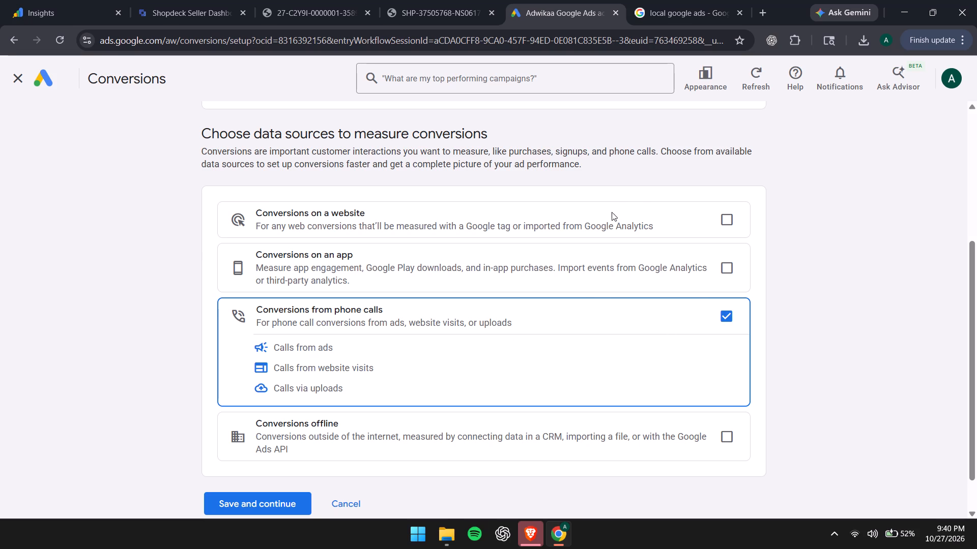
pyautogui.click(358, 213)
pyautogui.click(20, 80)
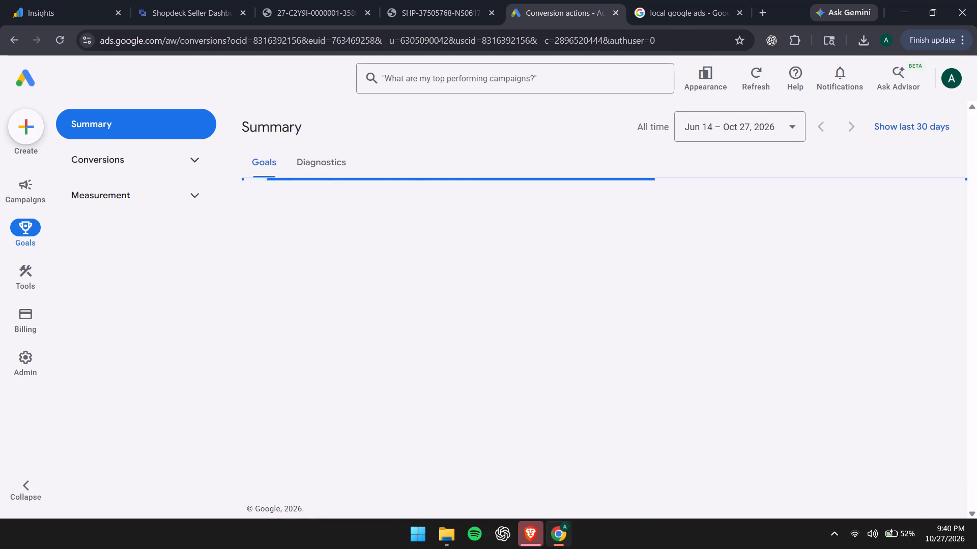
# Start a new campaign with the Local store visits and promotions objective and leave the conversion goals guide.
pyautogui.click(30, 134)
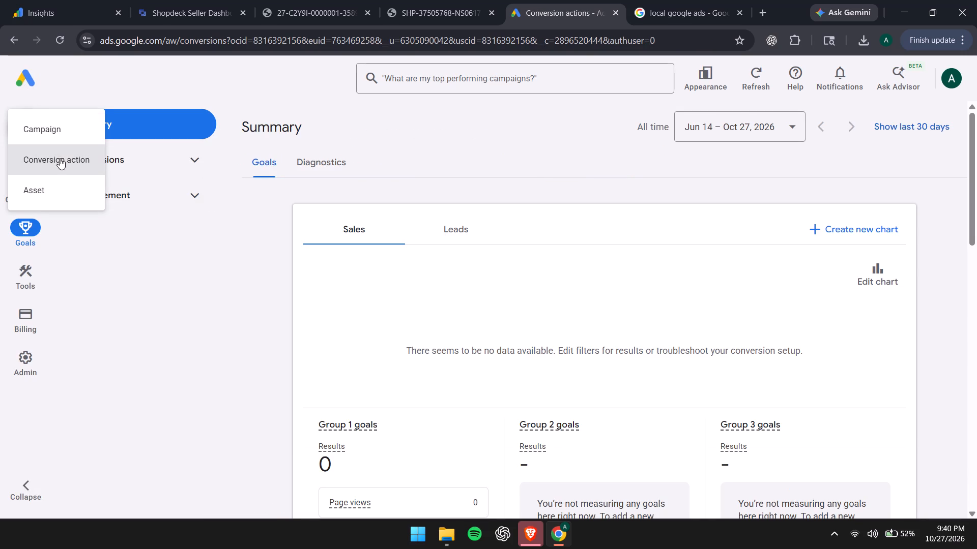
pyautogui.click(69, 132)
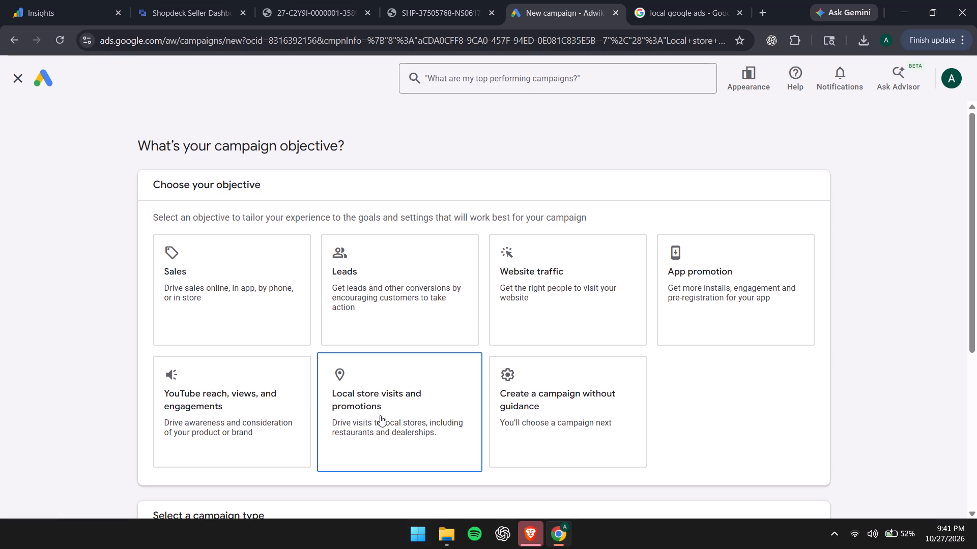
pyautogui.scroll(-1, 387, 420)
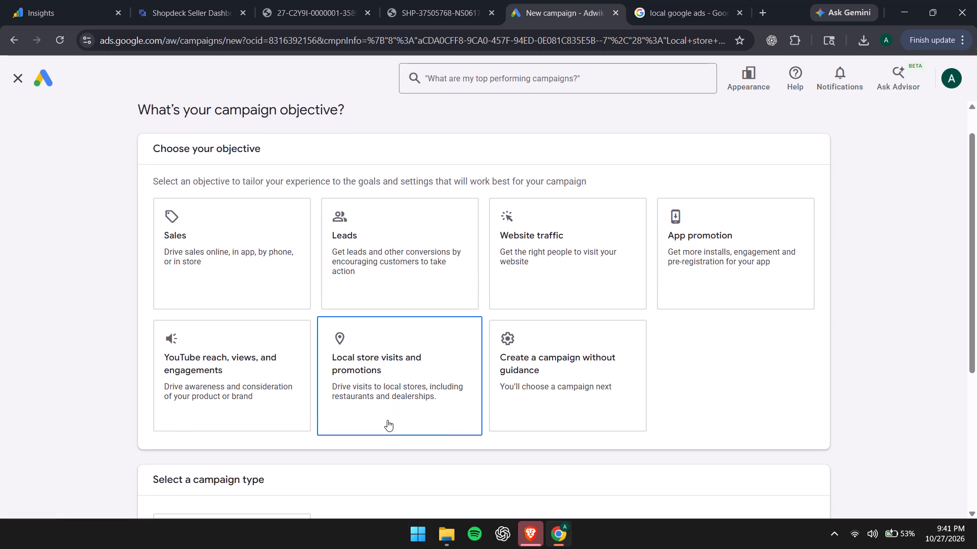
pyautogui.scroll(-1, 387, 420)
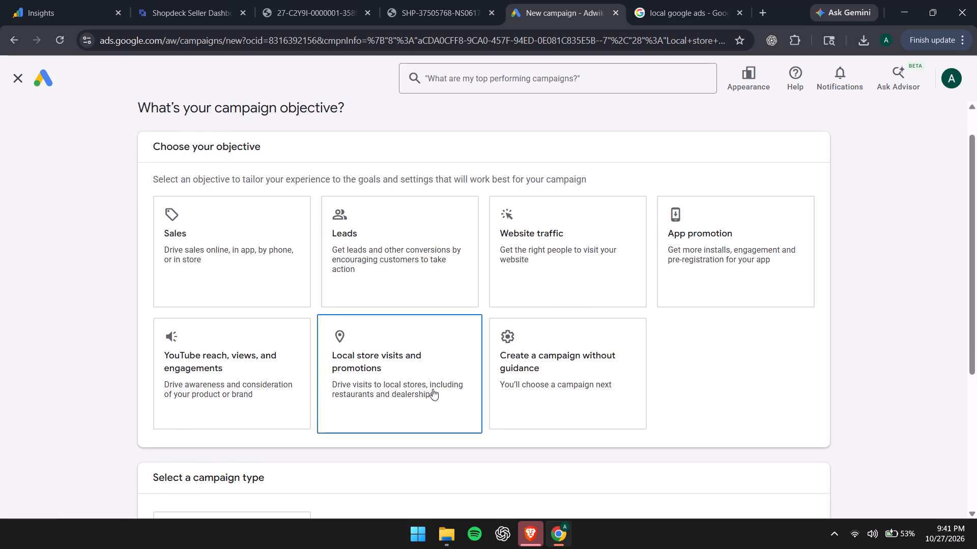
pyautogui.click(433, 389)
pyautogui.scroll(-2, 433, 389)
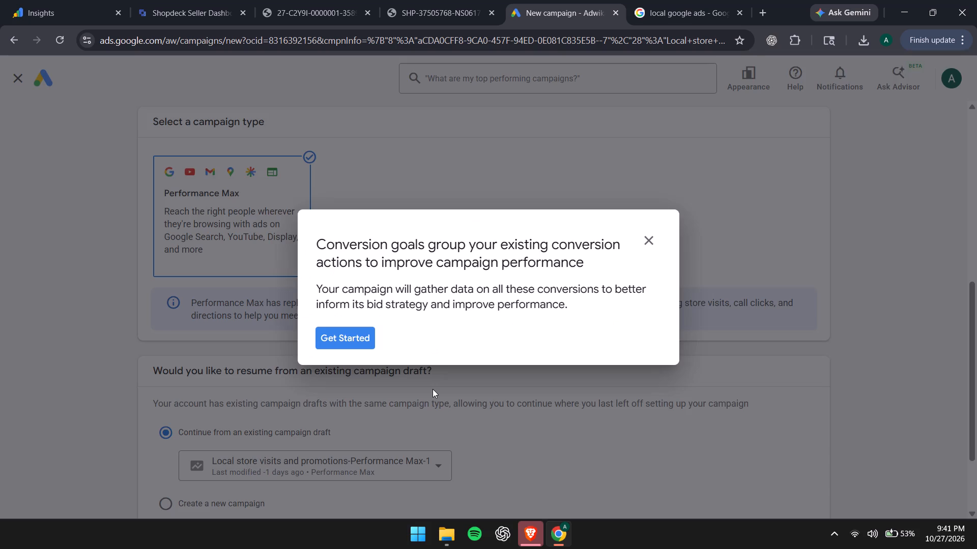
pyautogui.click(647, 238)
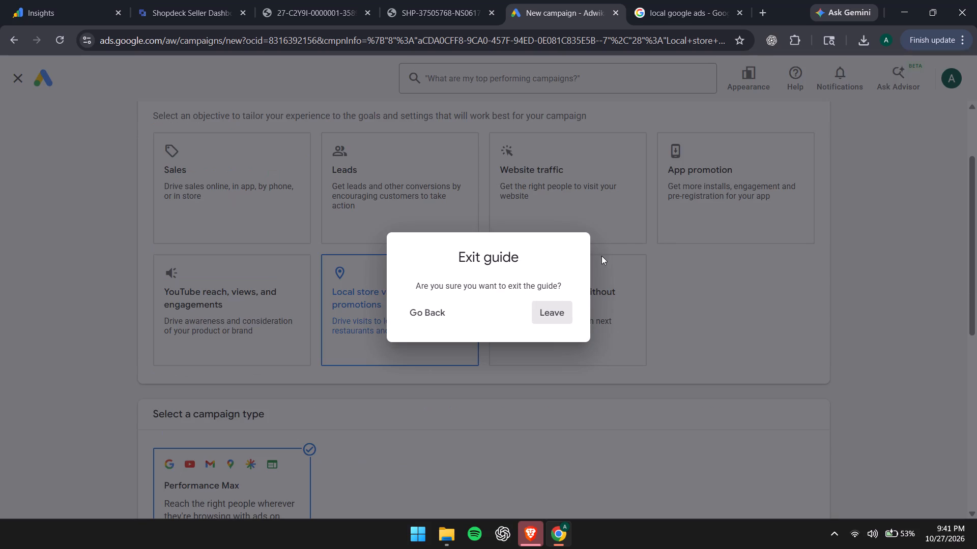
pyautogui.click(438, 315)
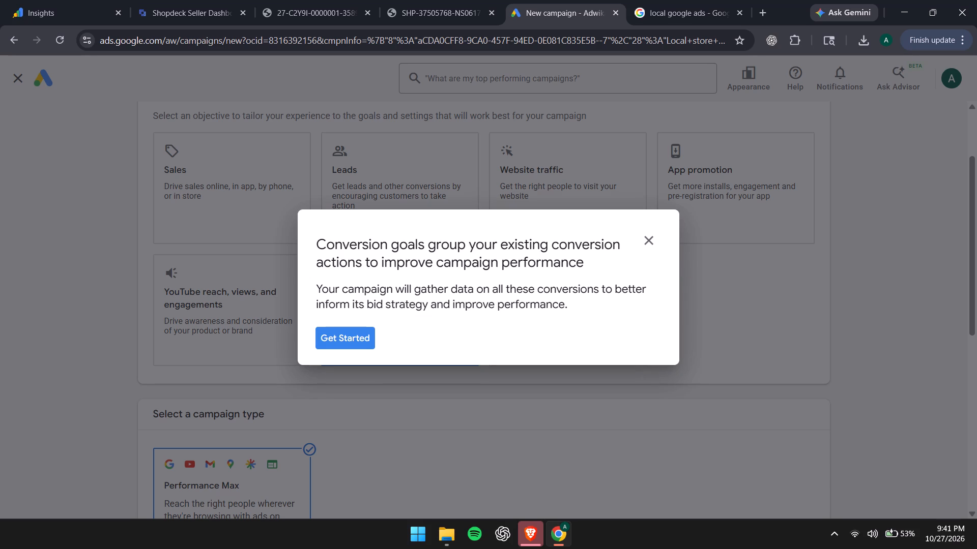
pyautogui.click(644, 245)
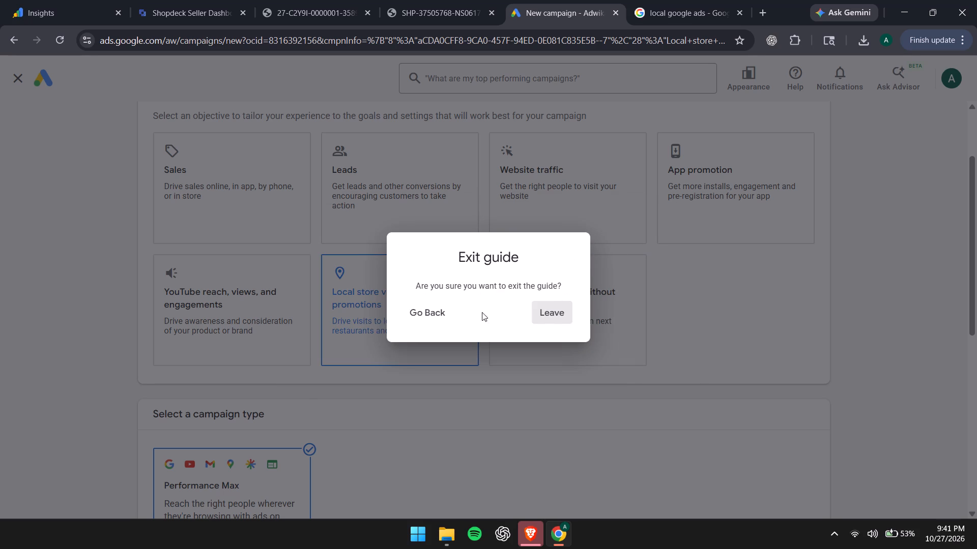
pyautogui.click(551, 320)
# Compare the conversion goals and options offered for the Leads, Website traffic, YouTube reach, views, and engagements, and Sales objectives.
pyautogui.scroll(1, 529, 288)
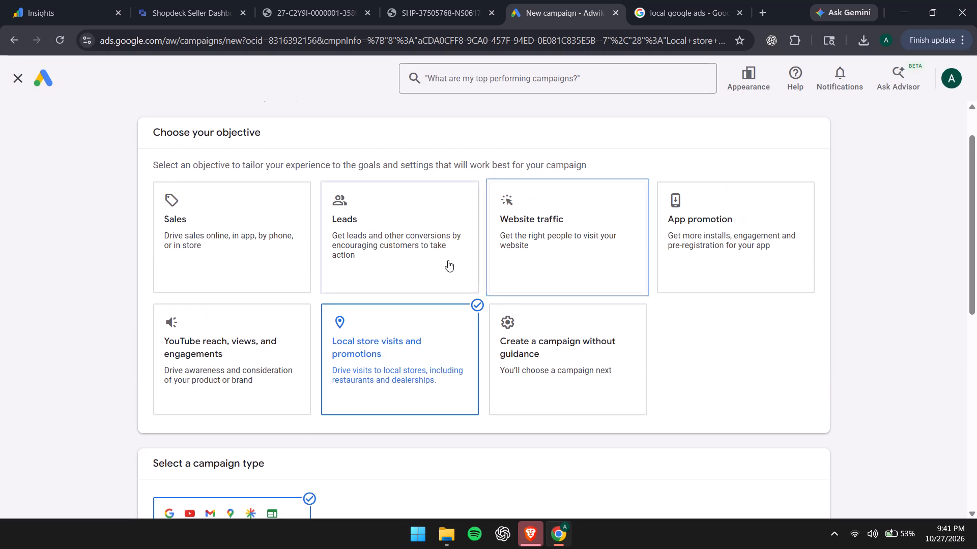
pyautogui.click(449, 258)
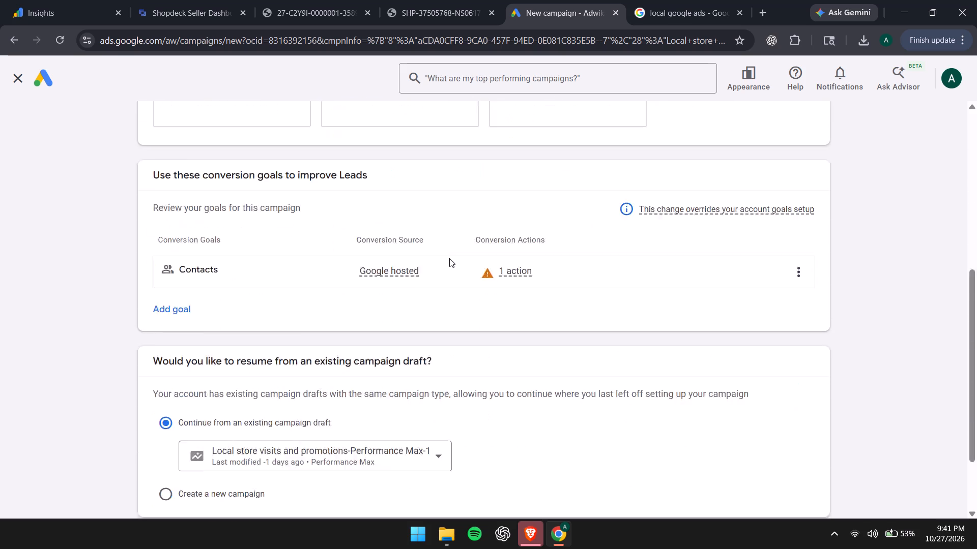
pyautogui.scroll(4, 449, 258)
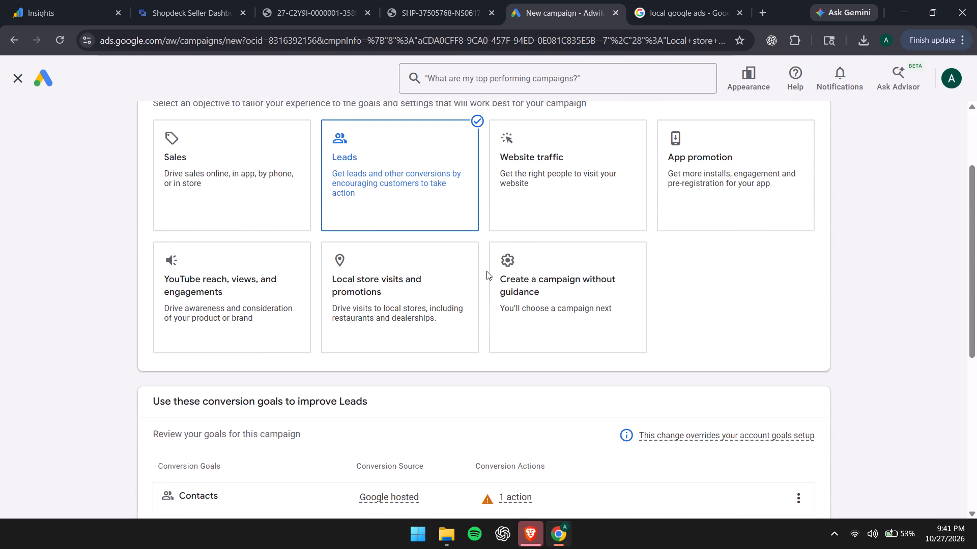
pyautogui.click(605, 133)
pyautogui.scroll(3, 373, 218)
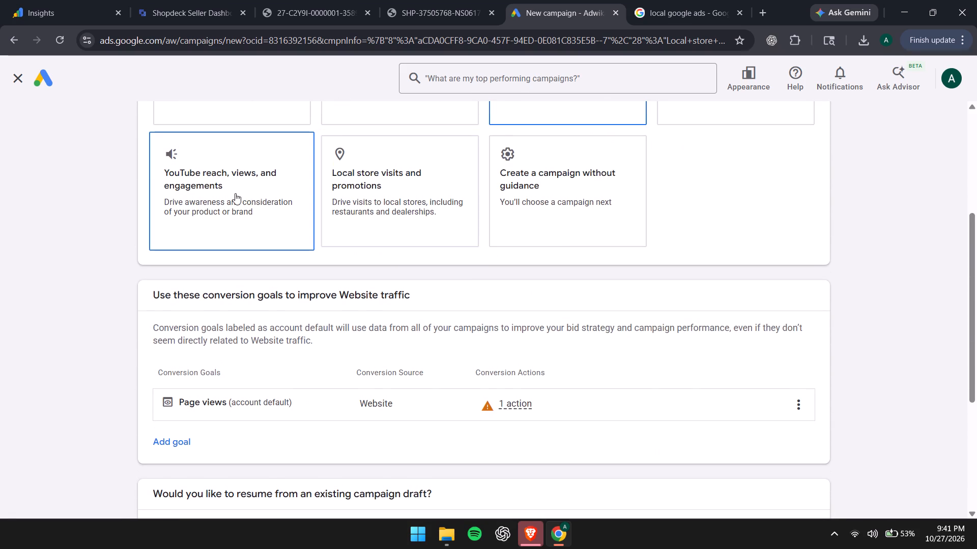
pyautogui.click(235, 193)
pyautogui.scroll(4, 297, 203)
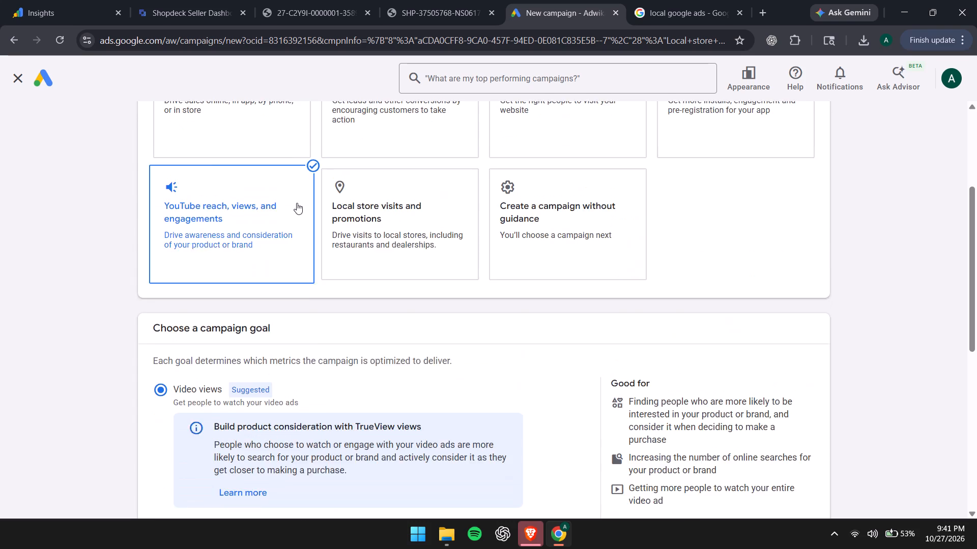
pyautogui.scroll(1, 297, 203)
pyautogui.click(277, 231)
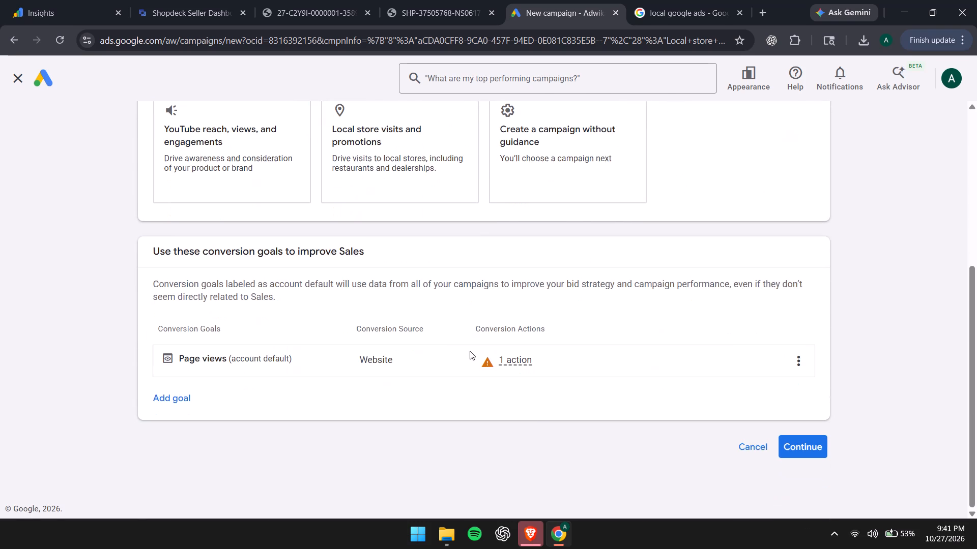
pyautogui.scroll(2, 470, 351)
# Go back to the Local store visits and promotions objective and check its campaign type and existing draft options.
pyautogui.click(430, 332)
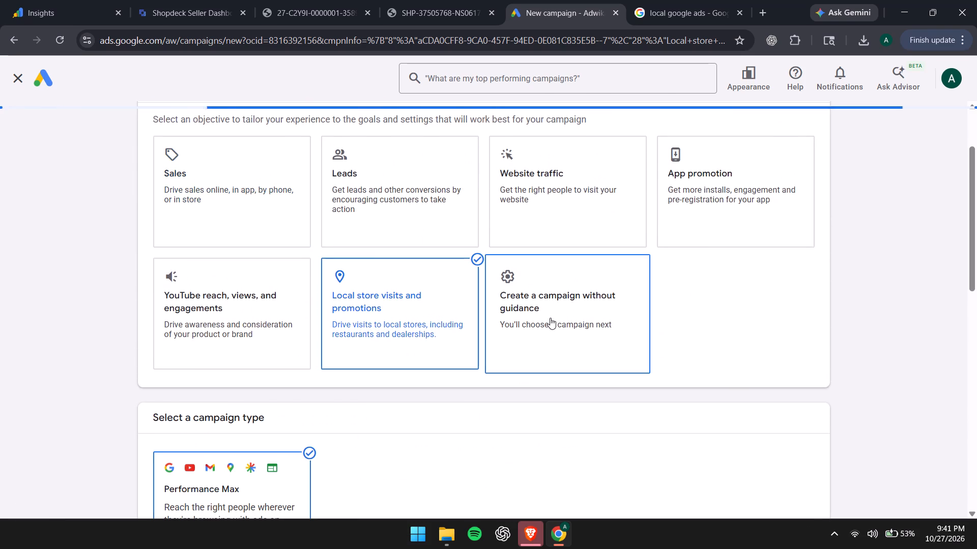
pyautogui.scroll(-1, 550, 318)
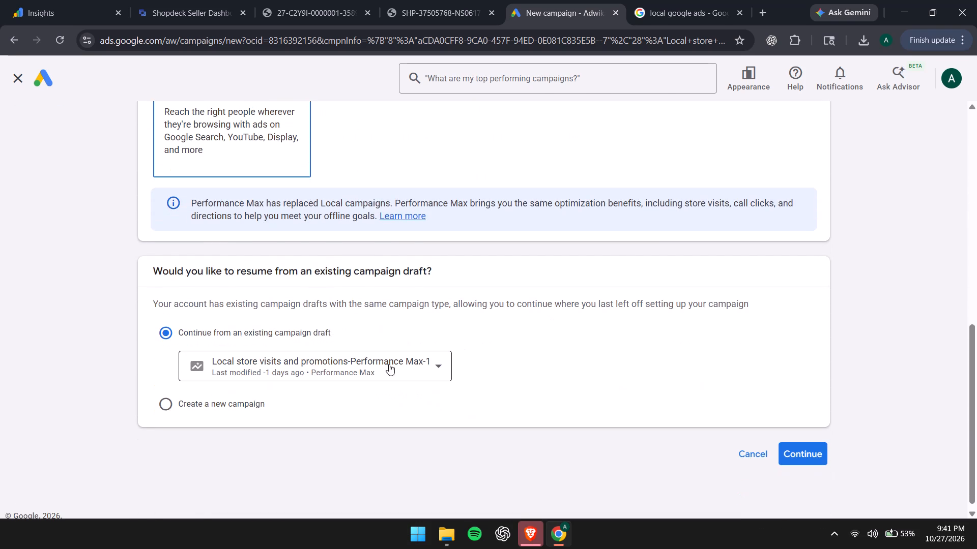
pyautogui.click(388, 367)
pyautogui.click(463, 346)
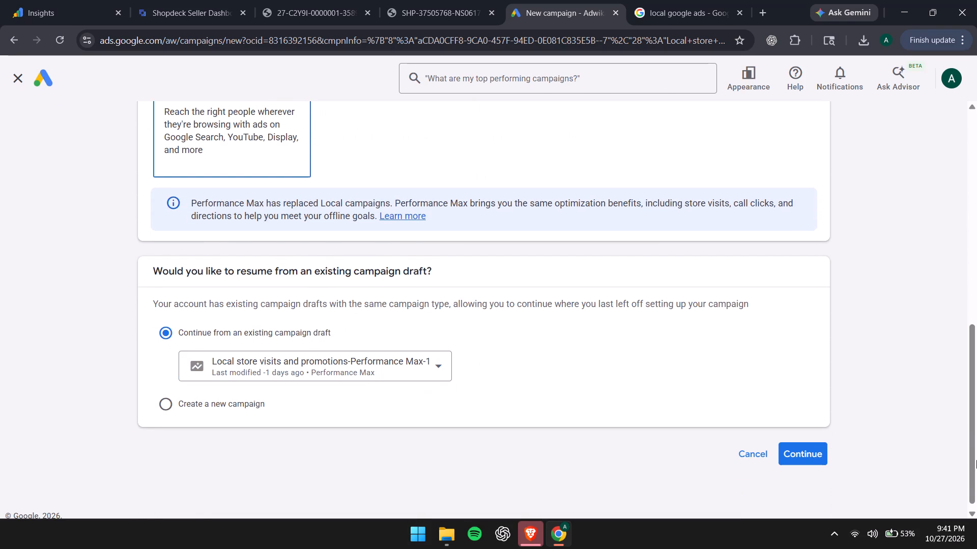
pyautogui.scroll(5, 729, 334)
pyautogui.scroll(1, 695, 163)
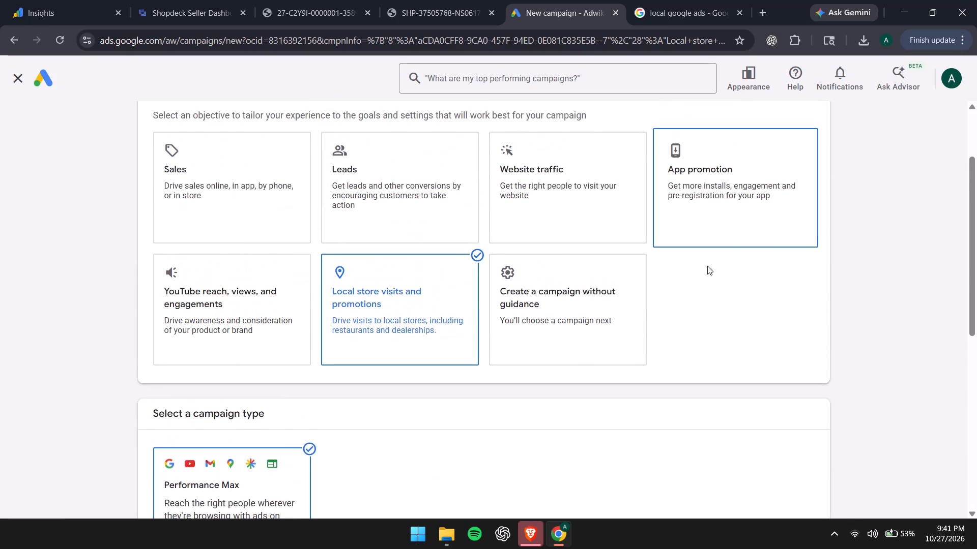
pyautogui.scroll(1, 707, 271)
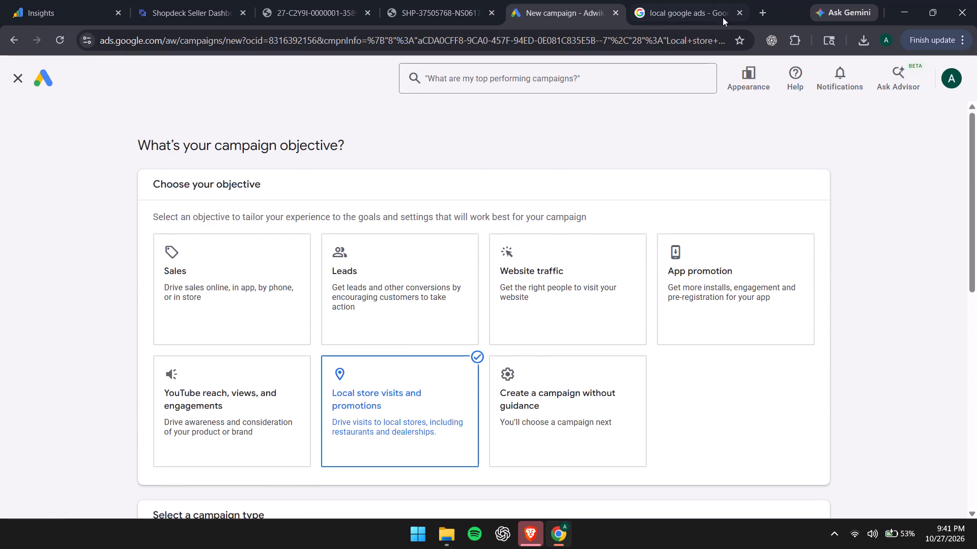
# Leave the campaign setup and search Google for "google maps ads".
pyautogui.click(682, 35)
pyautogui.write('googp')
pyautogui.press('BackSpace')
pyautogui.write('le maps ads')
pyautogui.press('Return')
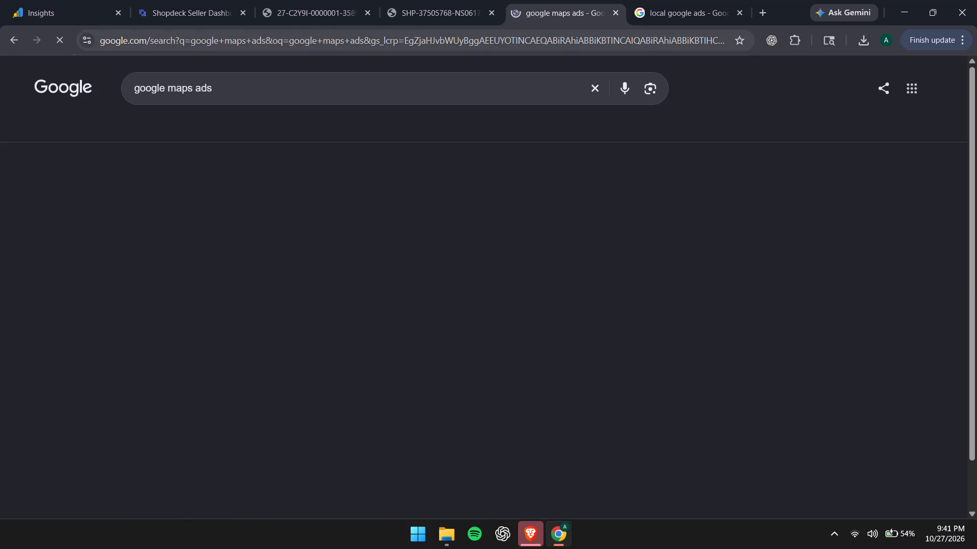
# Look over the AI overview and results, and open the Google Help article "Show local search ads on Google Maps".
pyautogui.scroll(-4, 286, 303)
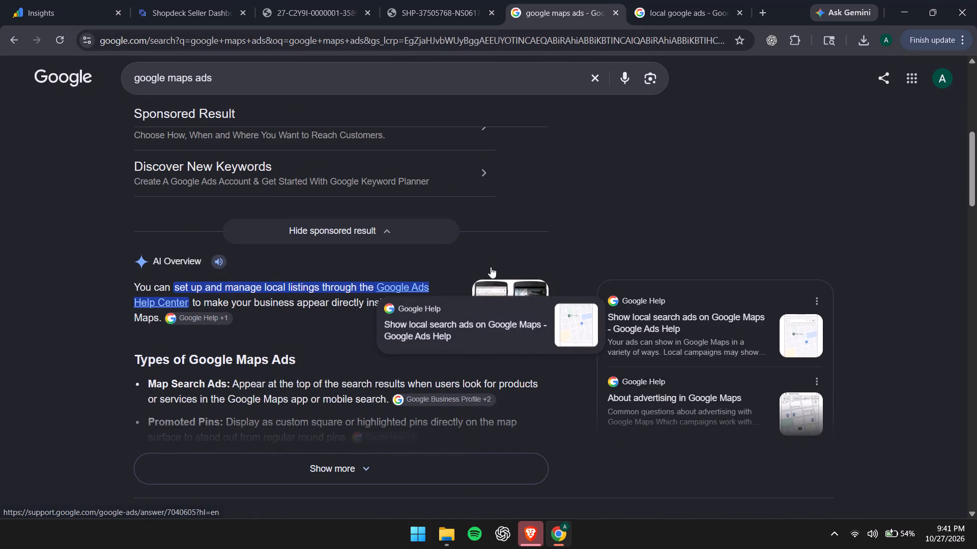
pyautogui.scroll(-1, 317, 394)
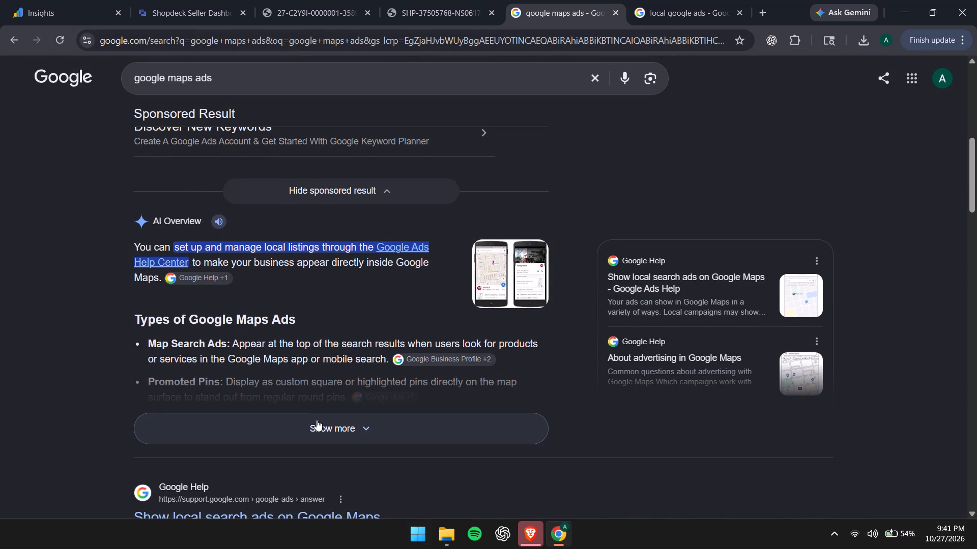
pyautogui.scroll(-1, 317, 419)
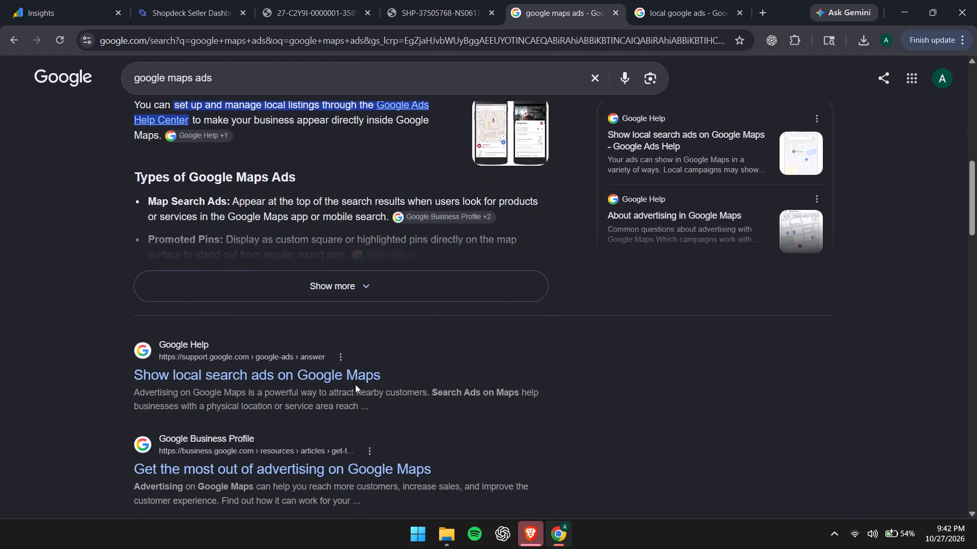
pyautogui.click(368, 377)
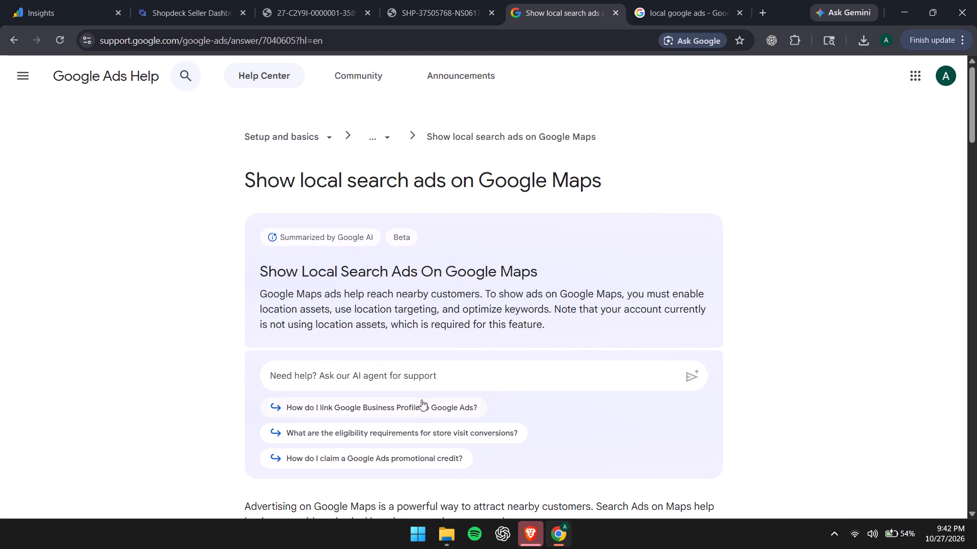
# Ask the article's AI agent "What are the eligibility requirements for store visit conversions?" and read the answer.
pyautogui.scroll(-2, 558, 387)
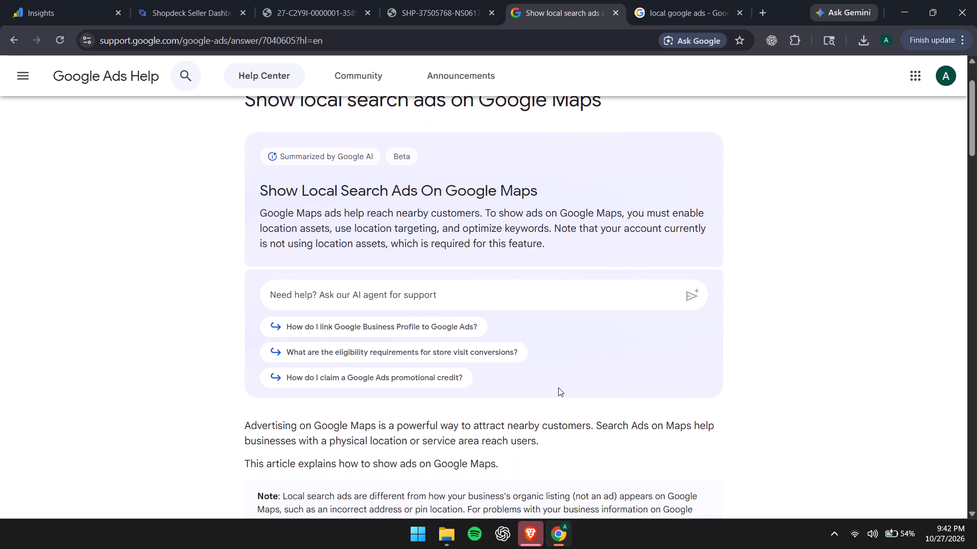
pyautogui.scroll(-1, 558, 387)
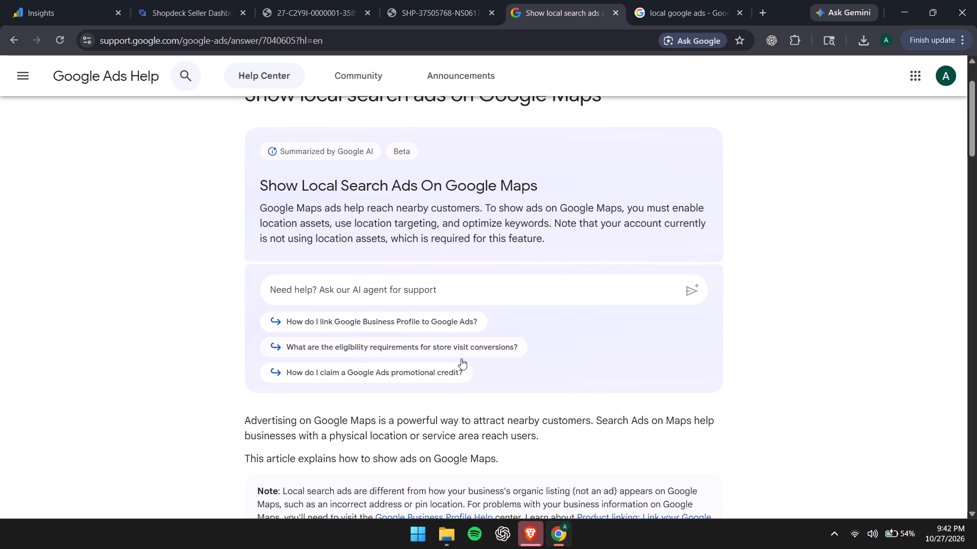
pyautogui.click(465, 351)
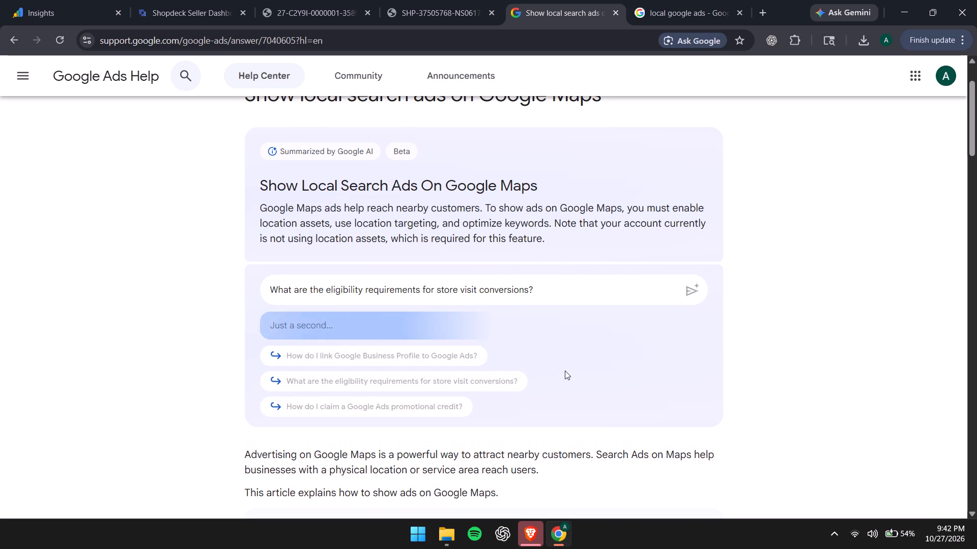
pyautogui.click(425, 411)
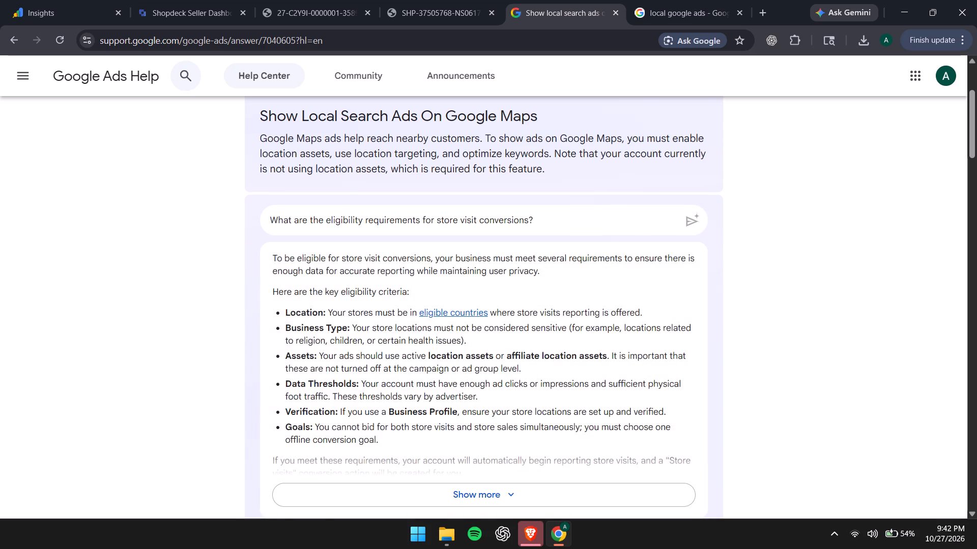
pyautogui.scroll(-4, 425, 410)
pyautogui.scroll(2, 534, 375)
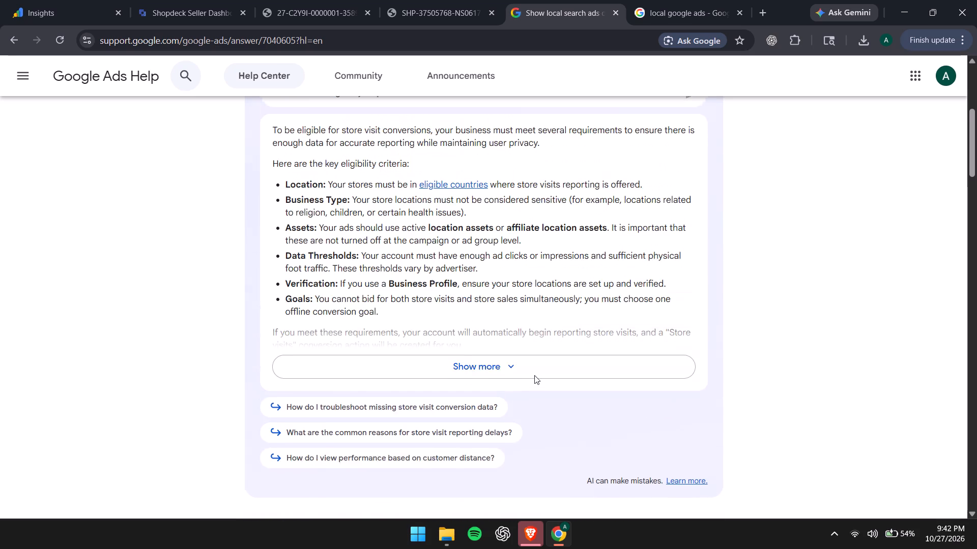
# Ask the help article's AI agent "can i claim google promotional credits" in place of the previous question.
pyautogui.scroll(2, 534, 375)
pyautogui.click(552, 316)
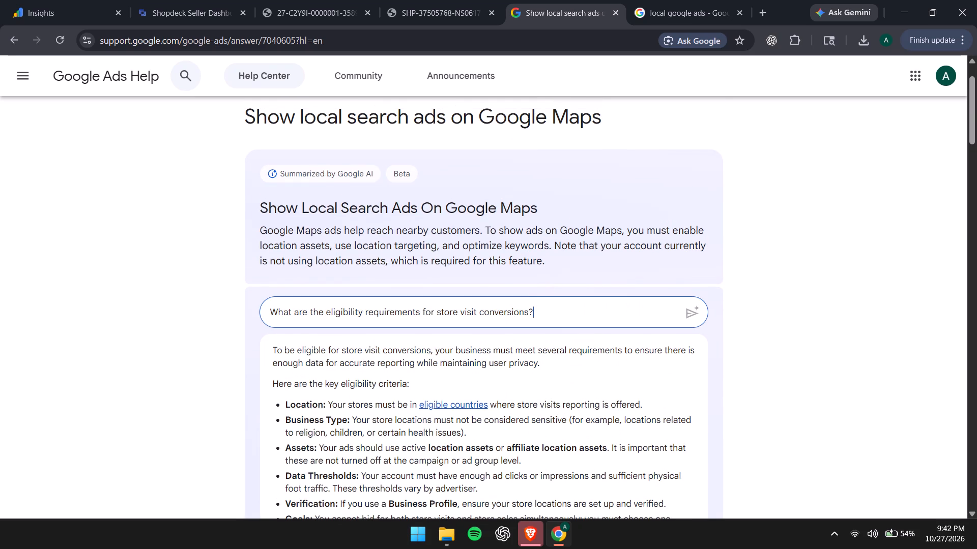
pyautogui.hotkey('ctrl', 'a')
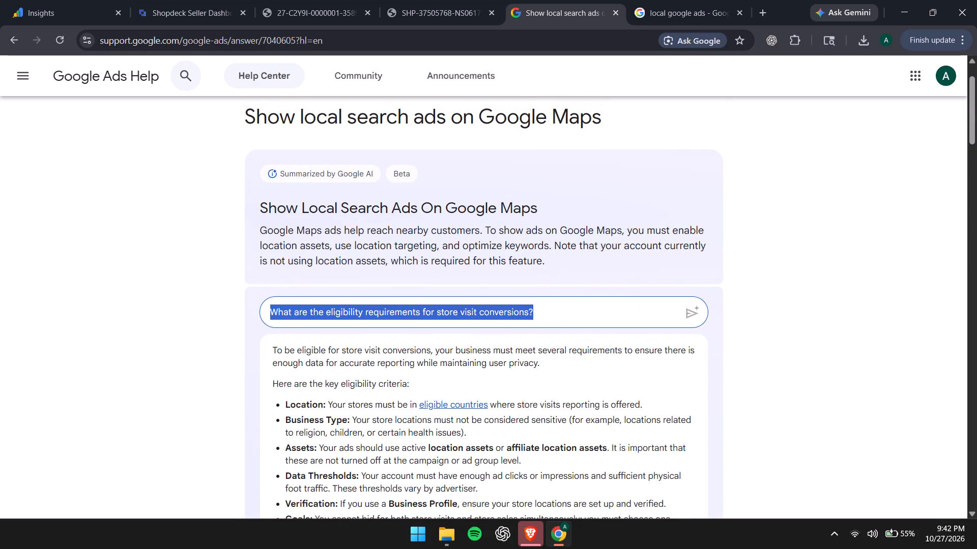
pyautogui.write('how do i')
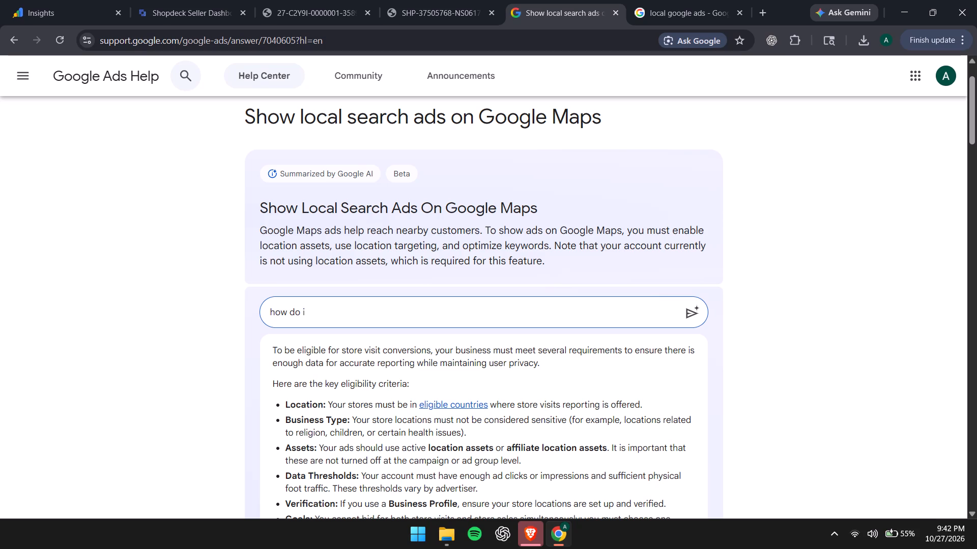
pyautogui.hotkey('ctrl', 'BackSpace')
pyautogui.hotkey('ctrl', 'BackSpace')
pyautogui.hotkey('ctrl', 'BackSpace')
pyautogui.hotkey('ctrl', 'BackSpace')
pyautogui.hotkey('ctrl', 'BackSpace')
pyautogui.hotkey('ctrl', 'BackSpace')
pyautogui.hotkey('ctrl', 'BackSpace')
pyautogui.hotkey('ctrl', 'BackSpace')
pyautogui.hotkey('ctrl', 'BackSpace')
pyautogui.hotkey('ctrl', 'BackSpace')
pyautogui.write('can i claim goo')
pyautogui.write('gle promotional credits')
pyautogui.press('Return')
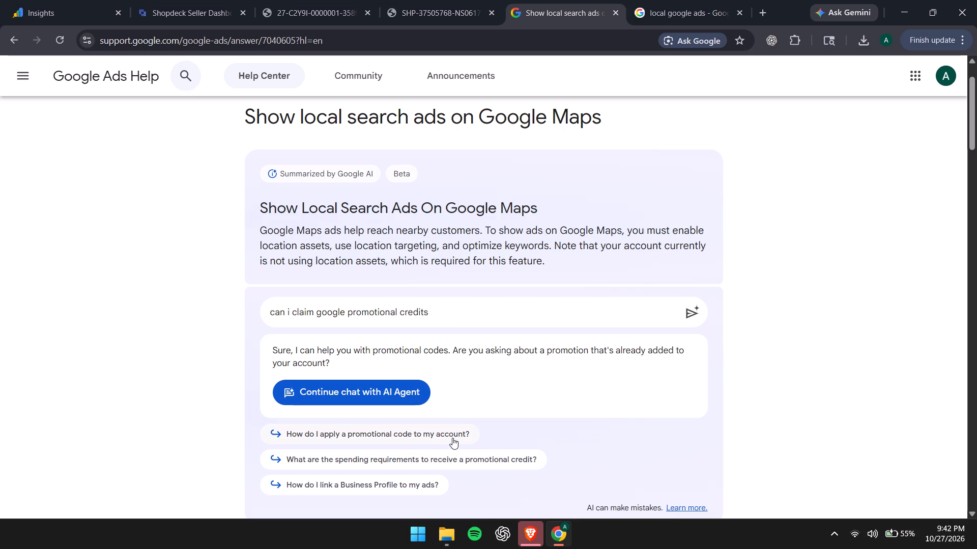
# Ask the suggested question "What are the spending requirements to receive a promotional credit?" and continue the chat with the AI Agent.
pyautogui.click(484, 461)
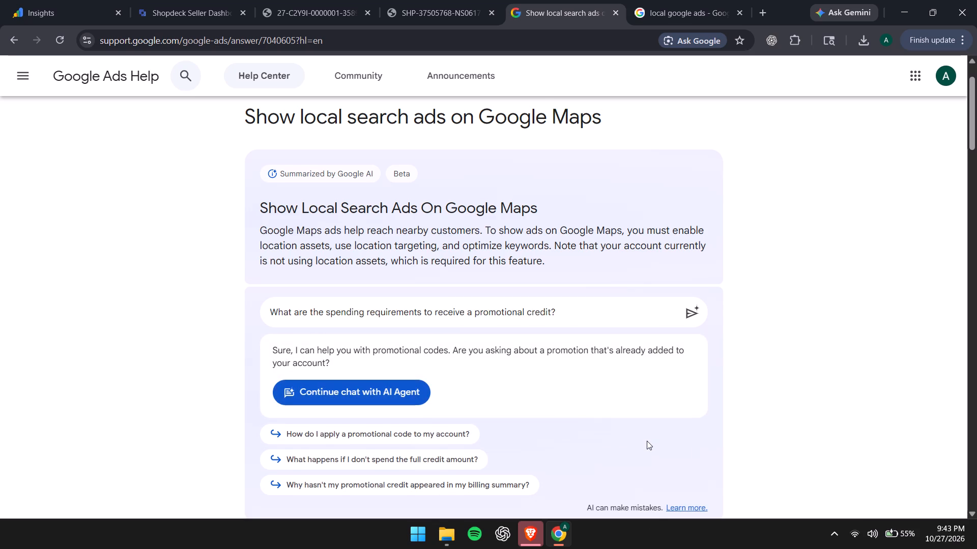
pyautogui.scroll(-1, 647, 441)
pyautogui.click(404, 370)
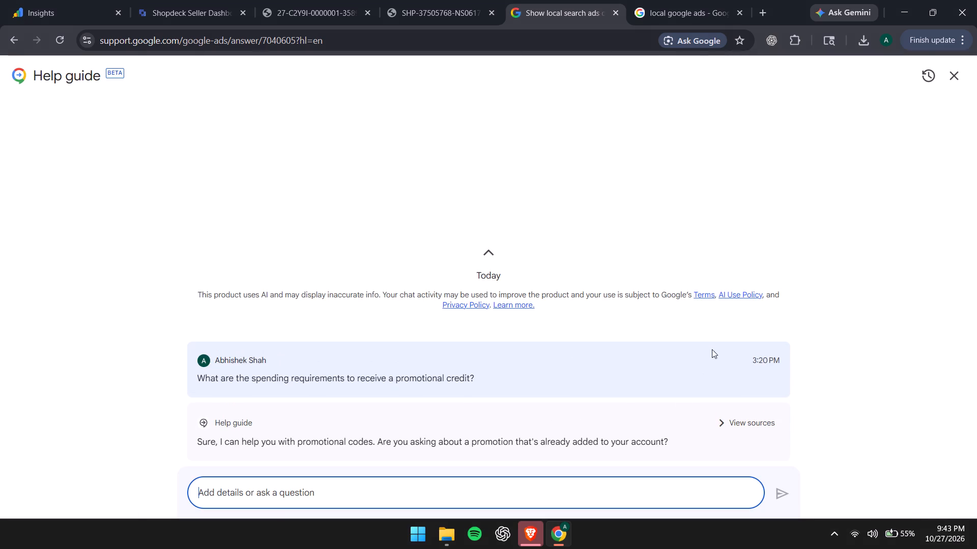
# Reply "yes" to the Help guide's question about a promotion already added to the account.
pyautogui.scroll(-1, 708, 338)
pyautogui.click(620, 480)
pyautogui.click(581, 513)
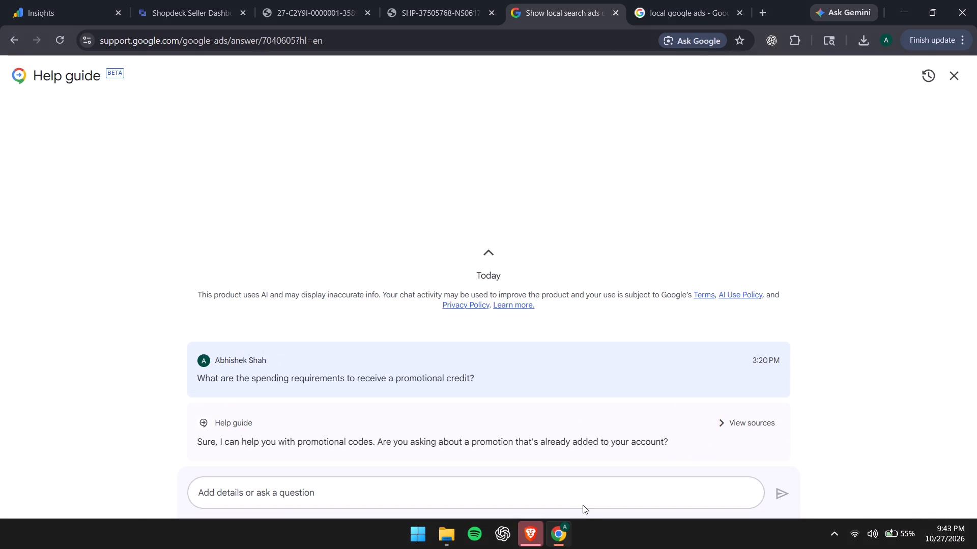
pyautogui.click(583, 505)
pyautogui.write('yes')
pyautogui.press('Return')
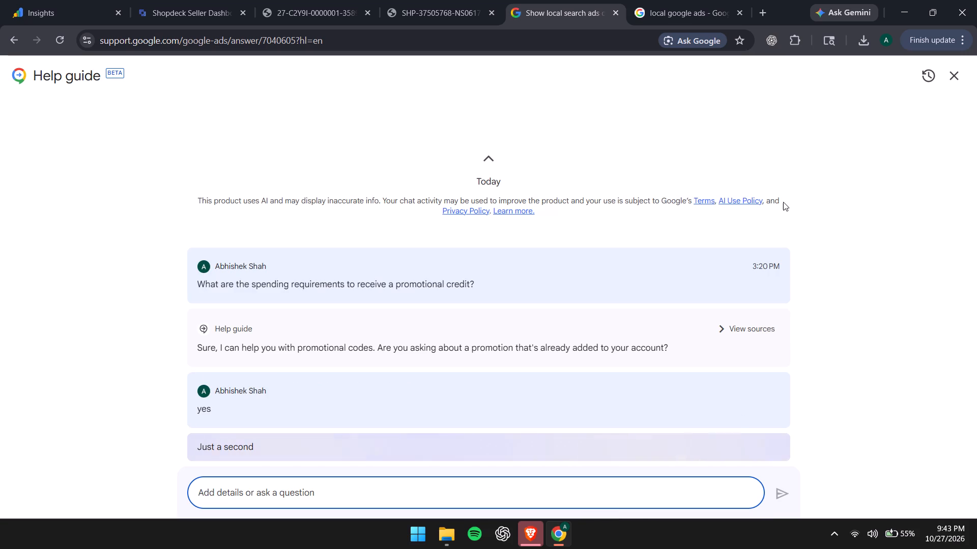
pyautogui.scroll(-3, 780, 202)
# Review the comparison of Local Services Ads and Standard Google Local Ads in the "local google ads" search page, and close that page.
pyautogui.click(639, 0)
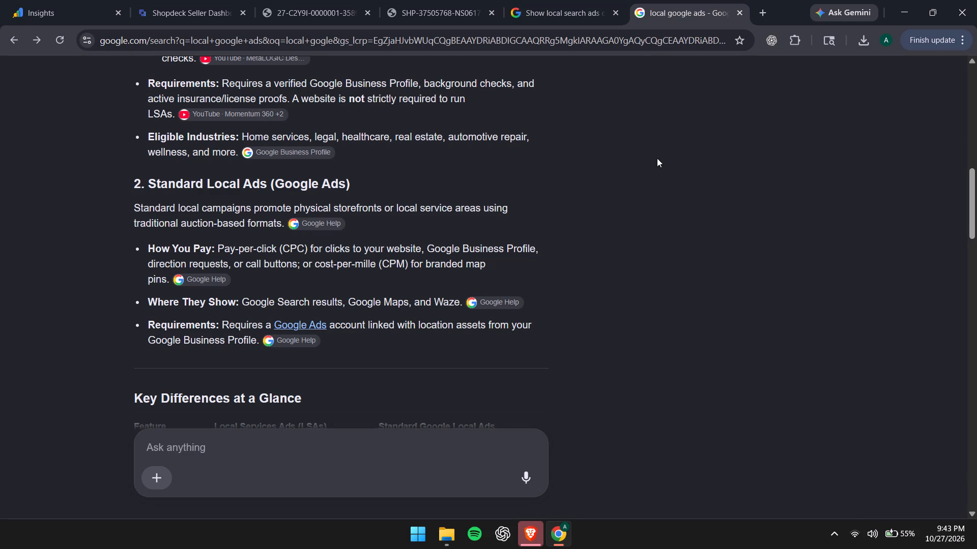
pyautogui.scroll(-2, 651, 184)
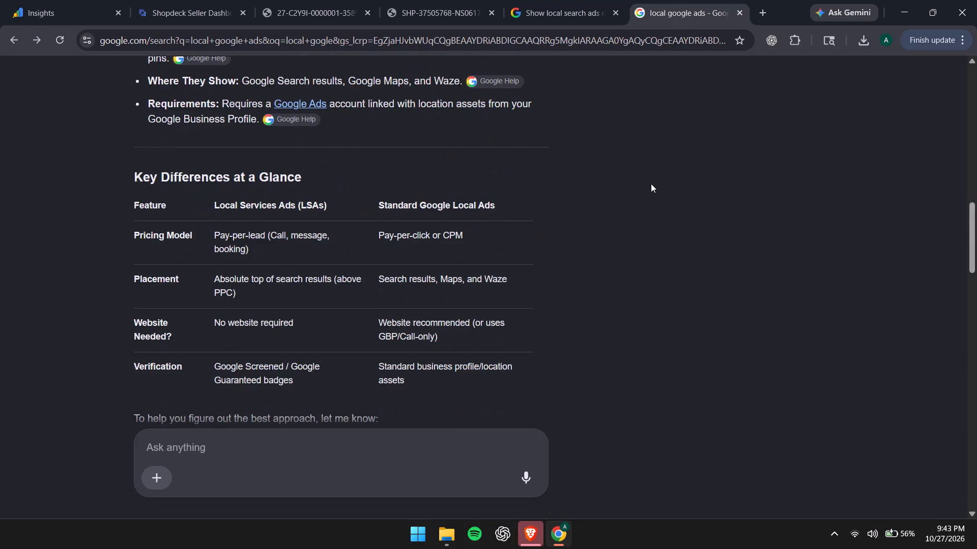
pyautogui.hotkey('ctrl', 'w')
# Read the Help guide's reply about promotions on the account.
pyautogui.scroll(-3, 651, 184)
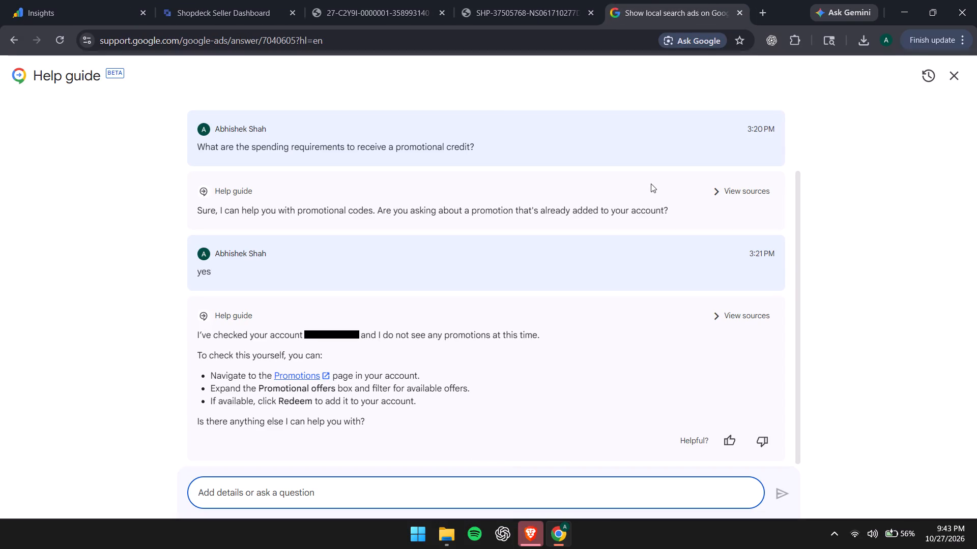
pyautogui.scroll(-1, 651, 184)
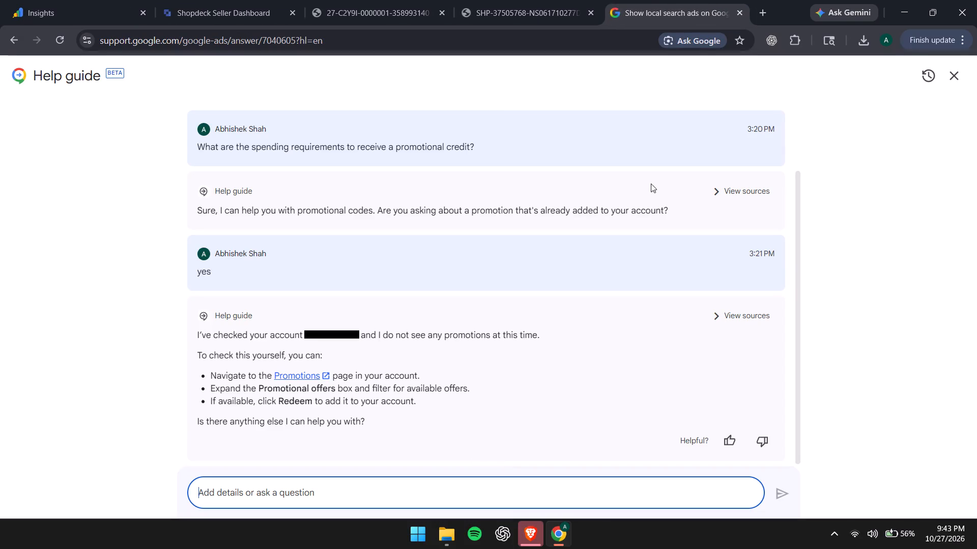
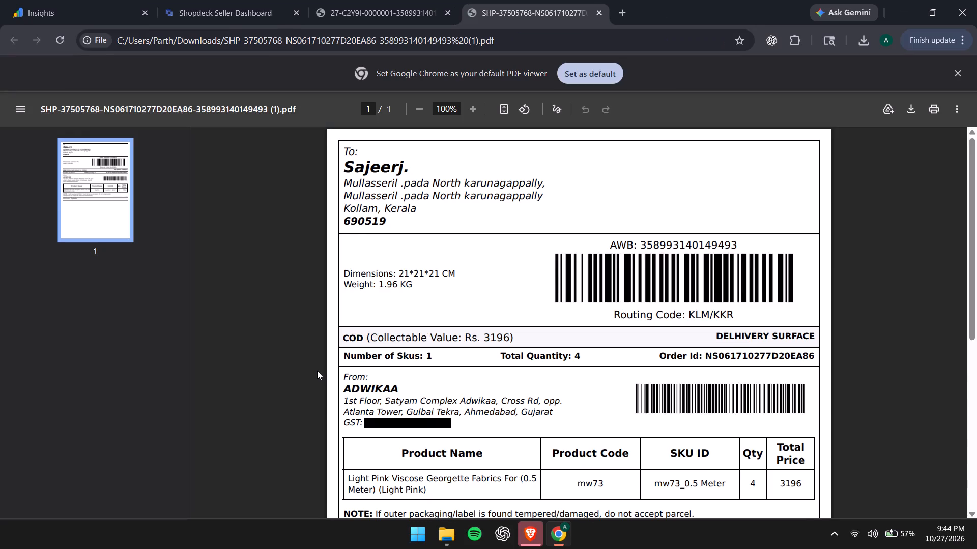
# Review the order's shipping label PDF and its tax invoice PDF.
pyautogui.scroll(-1, 317, 371)
pyautogui.click(389, 0)
pyautogui.scroll(-2, 509, 245)
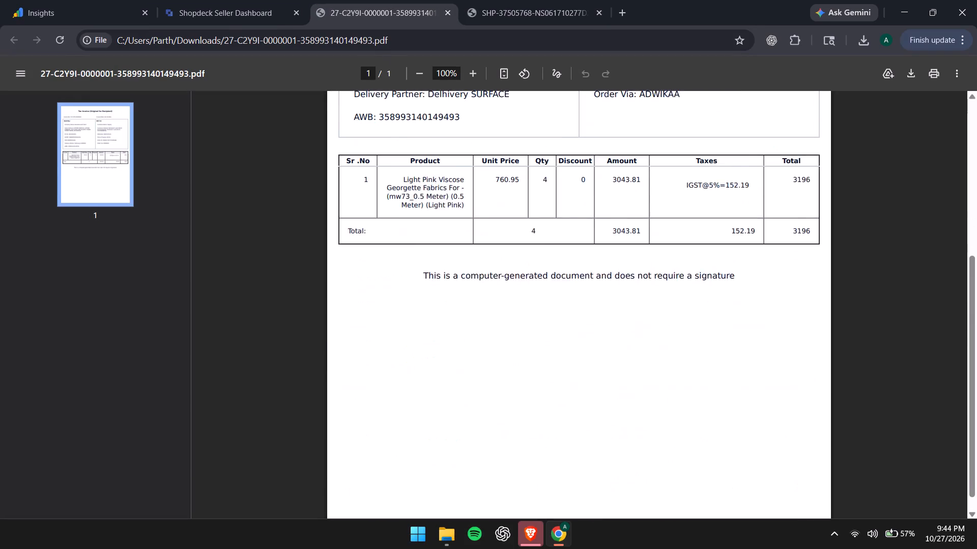
pyautogui.scroll(-1, 509, 245)
# Select the delayed Delhivery Surface order in Shopdeck's Handover list of non-dispatched orders.
pyautogui.click(250, 0)
pyautogui.scroll(-1, 611, 377)
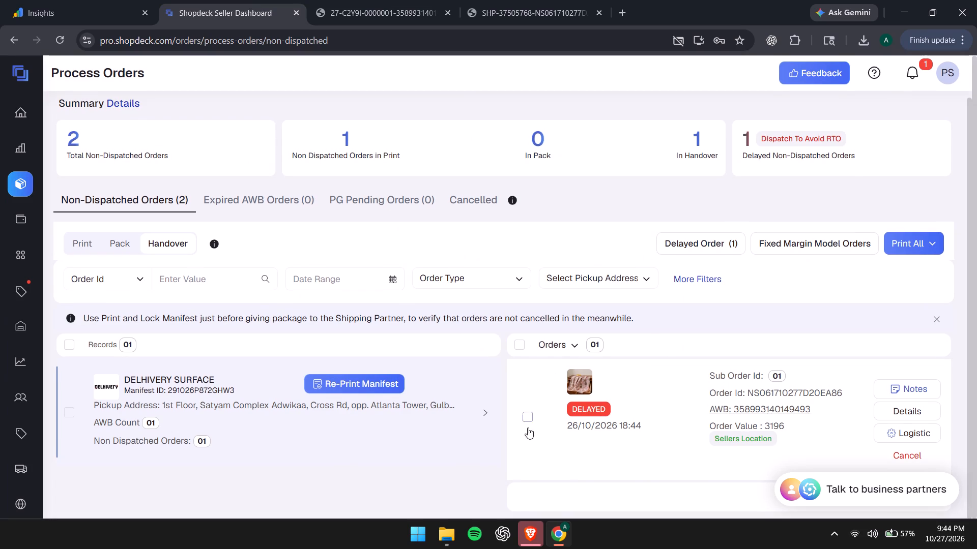
pyautogui.click(528, 428)
pyautogui.scroll(-2, 725, 398)
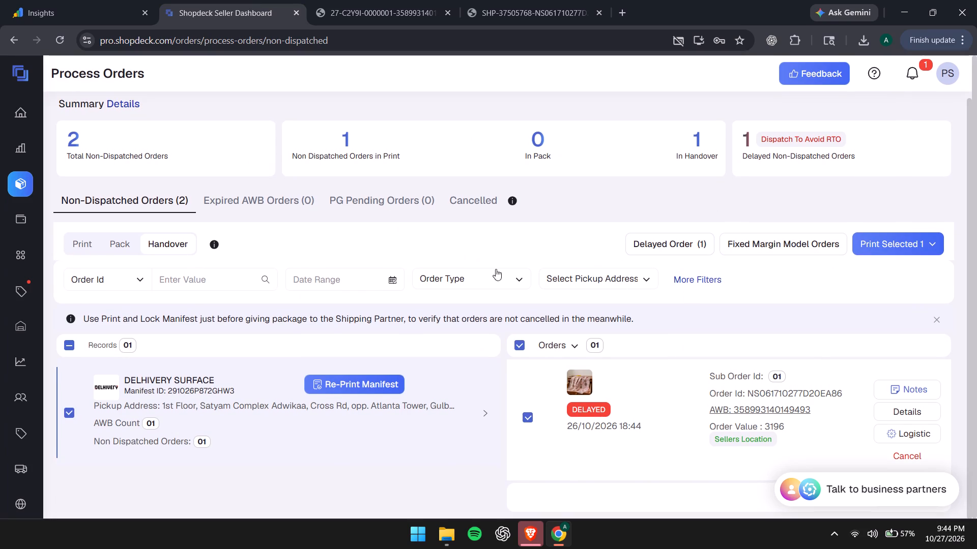
pyautogui.scroll(-1, 510, 369)
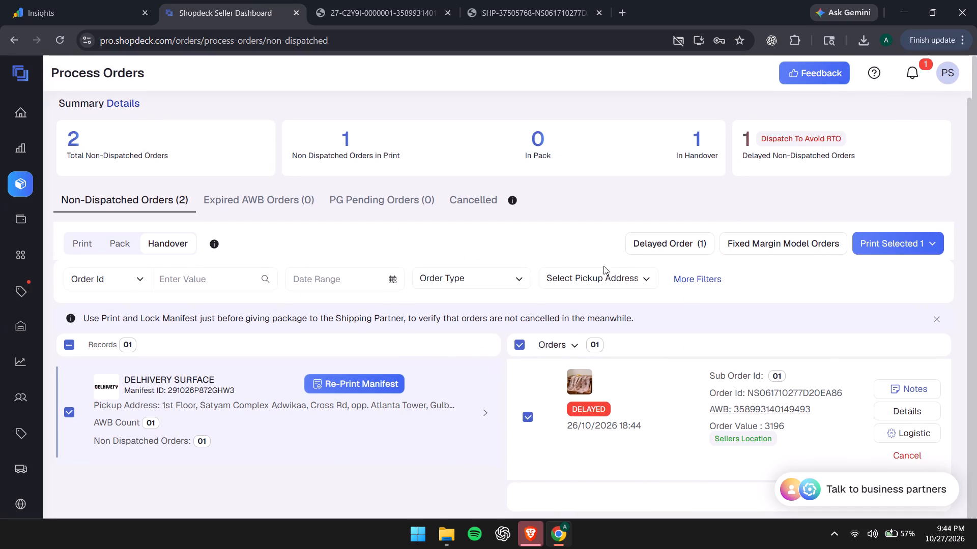
# Recheck the tax invoice and shipping label PDFs for the selected order, and return to Shopdeck's Process Orders page.
pyautogui.click(368, 0)
pyautogui.scroll(5, 483, 228)
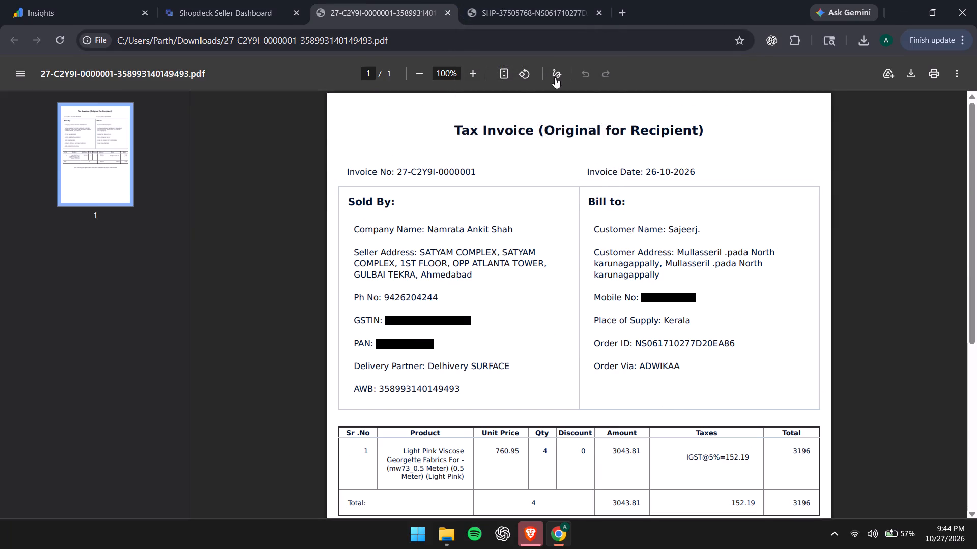
pyautogui.click(544, 0)
pyautogui.scroll(2, 656, 548)
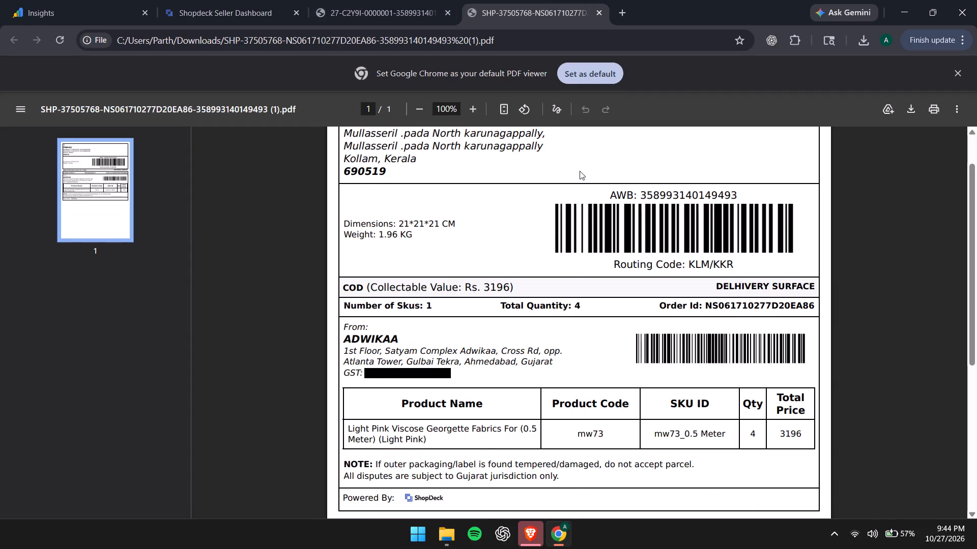
pyautogui.scroll(4, 560, 296)
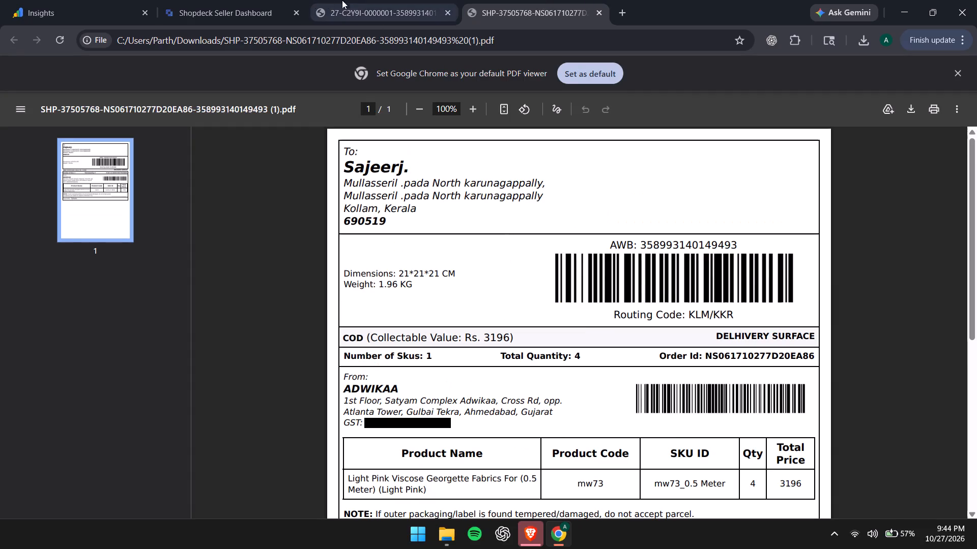
pyautogui.click(233, 1)
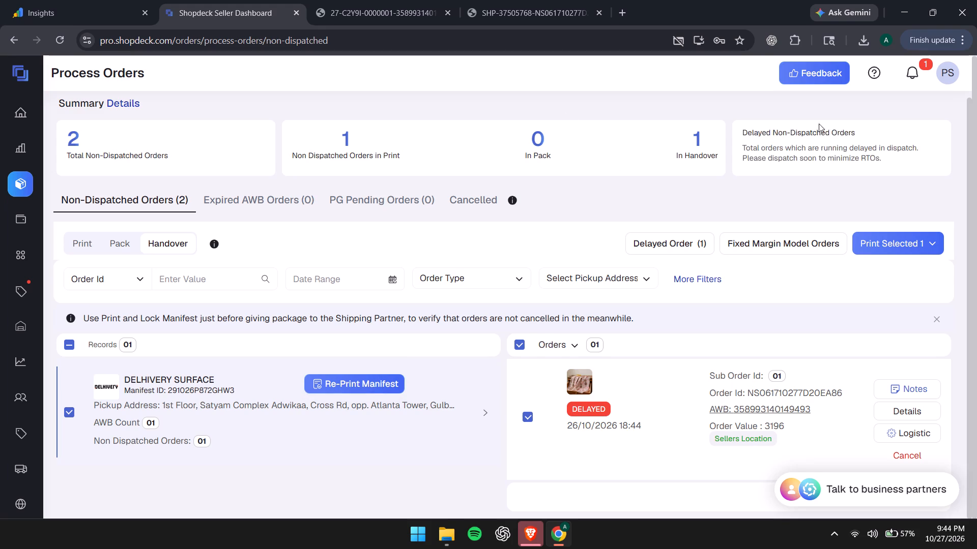
# From the Search Console overview of adwikaa.in, open the page performance report recommended for the peacock-green-blouse-designs page.
pyautogui.click(76, 0)
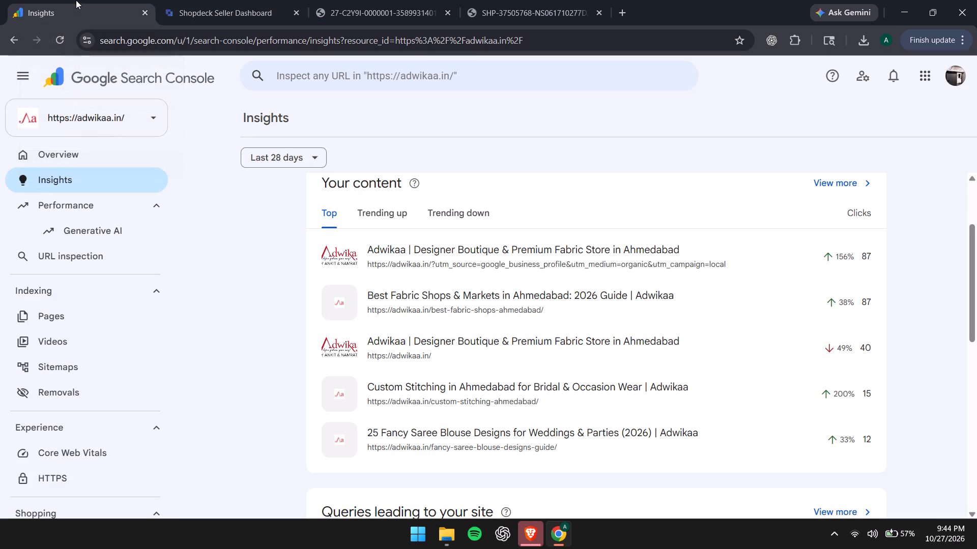
pyautogui.click(82, 159)
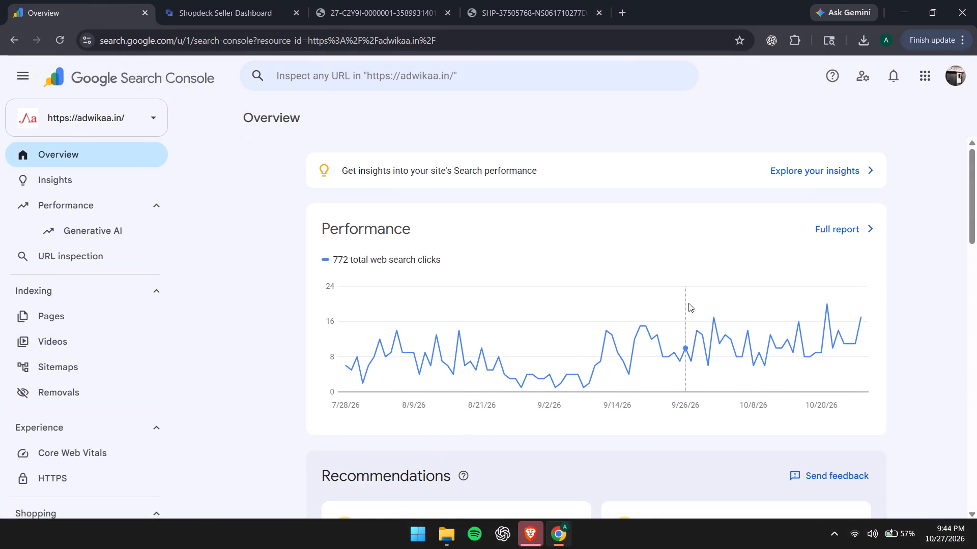
pyautogui.scroll(-3, 688, 303)
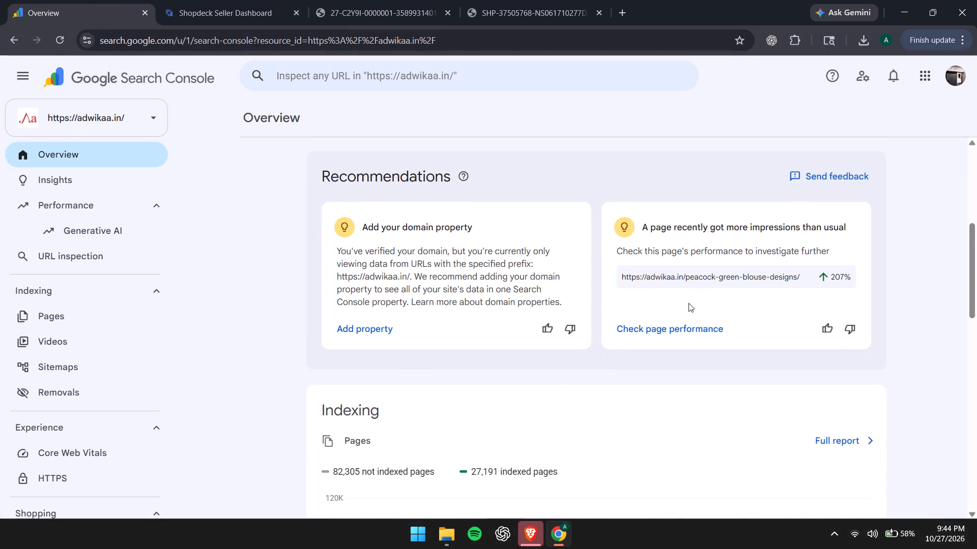
pyautogui.click(668, 326)
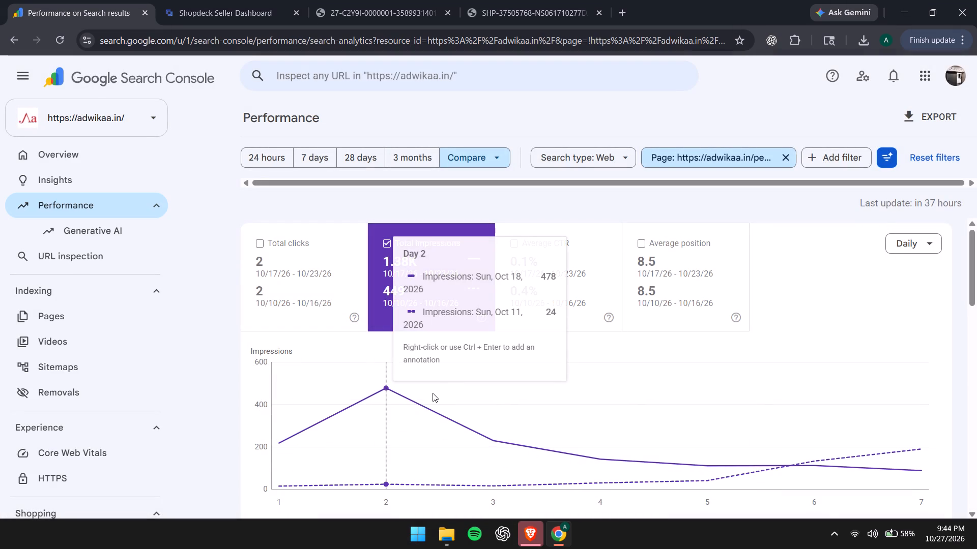
# Examine the page's impressions and top queries, filter the report by "peacock green saree blouse designs", and return to the overview.
pyautogui.scroll(-1, 433, 393)
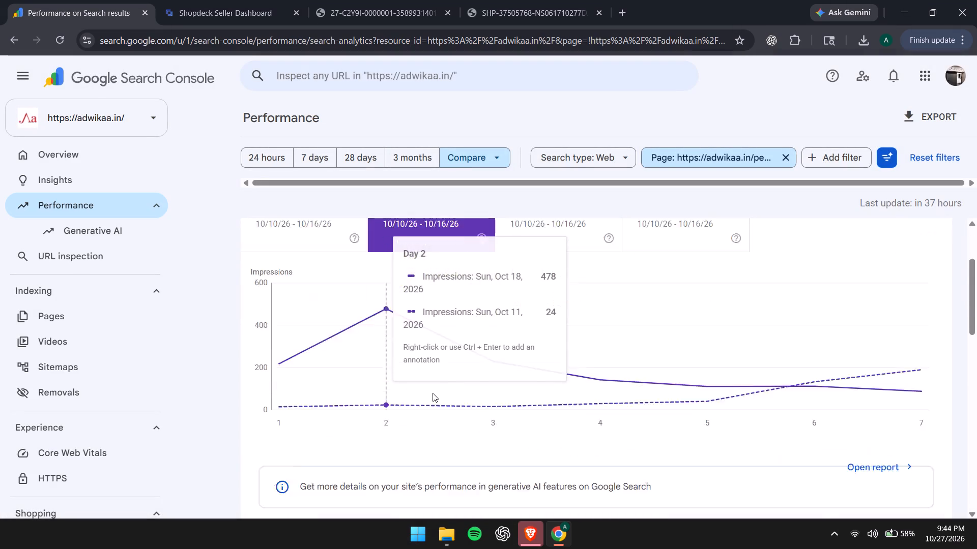
pyautogui.scroll(-3, 433, 393)
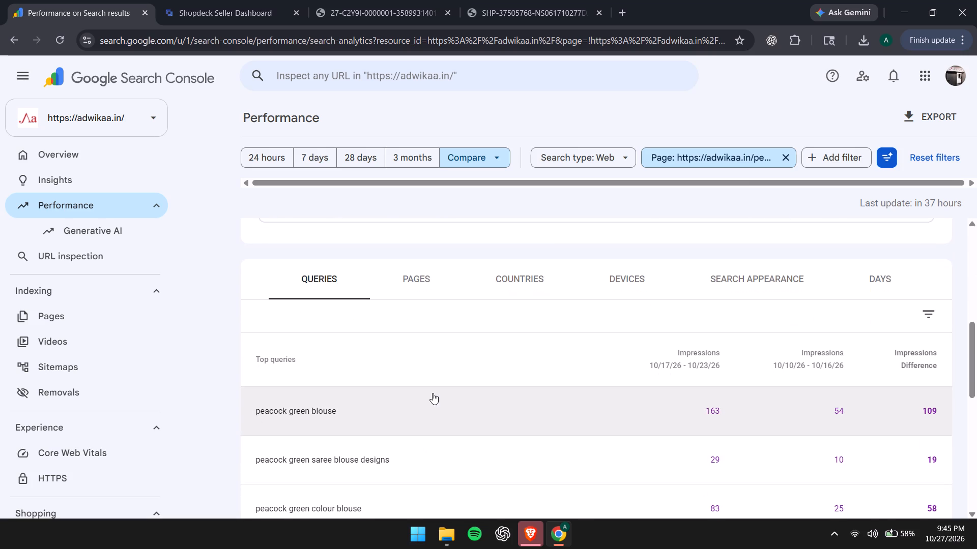
pyautogui.scroll(-1, 433, 393)
pyautogui.click(433, 393)
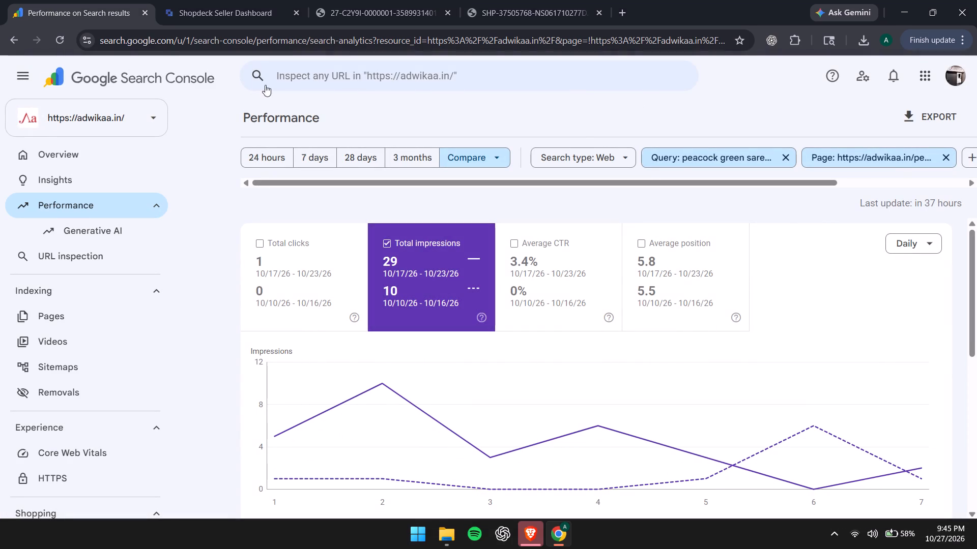
pyautogui.click(61, 147)
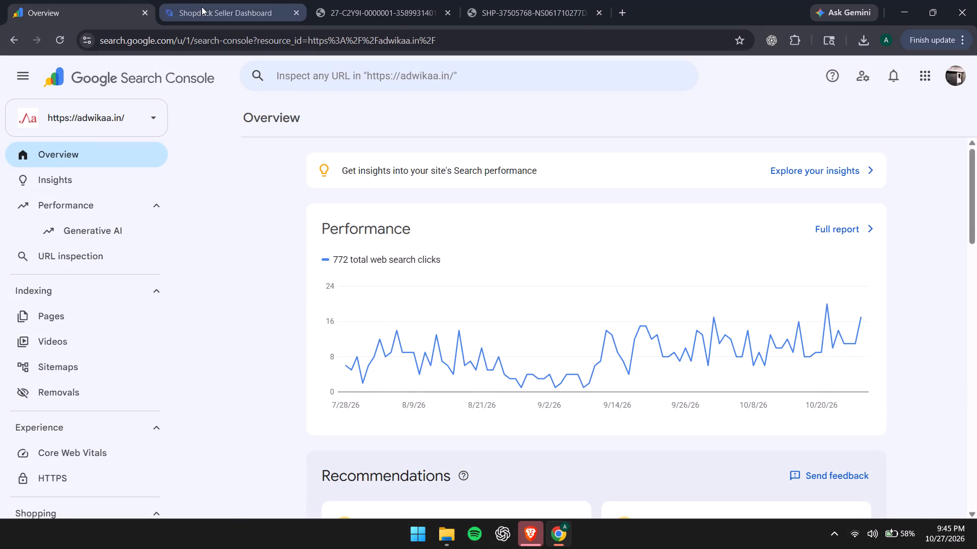
# Open adwikaa.in in a new tab and go to the product featured in the Sunlit Blooms saree banner.
pyautogui.click(618, 11)
pyautogui.write('ad')
pyautogui.press('Return')
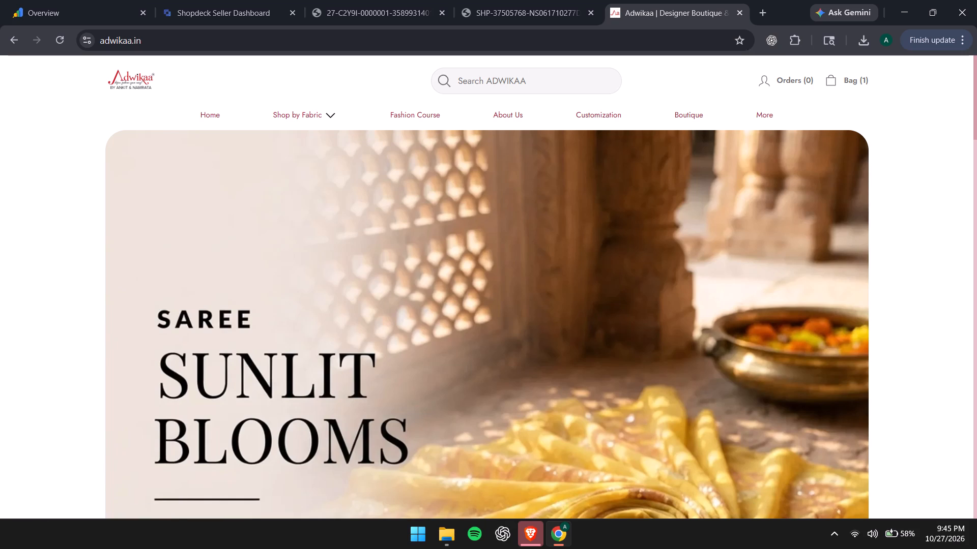
pyautogui.scroll(-4, 529, 243)
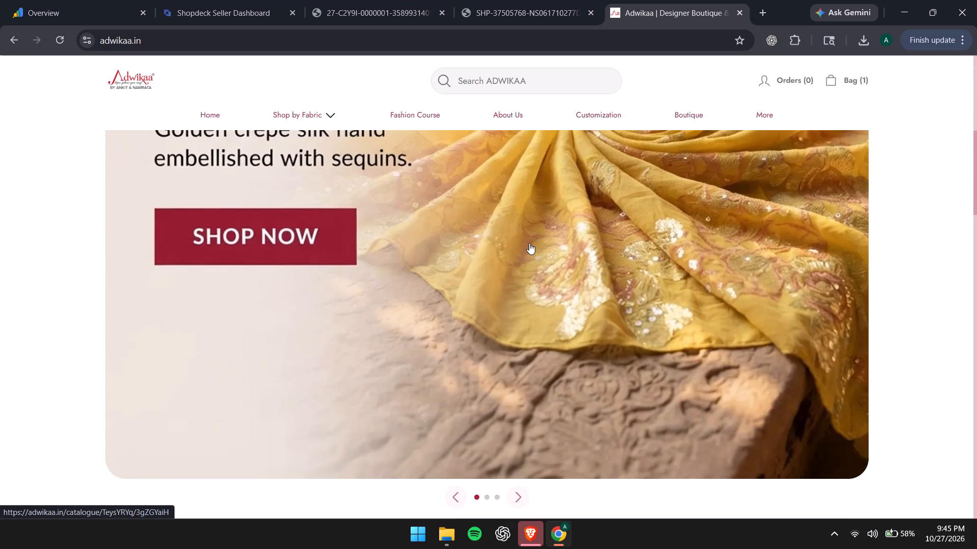
pyautogui.click(529, 243)
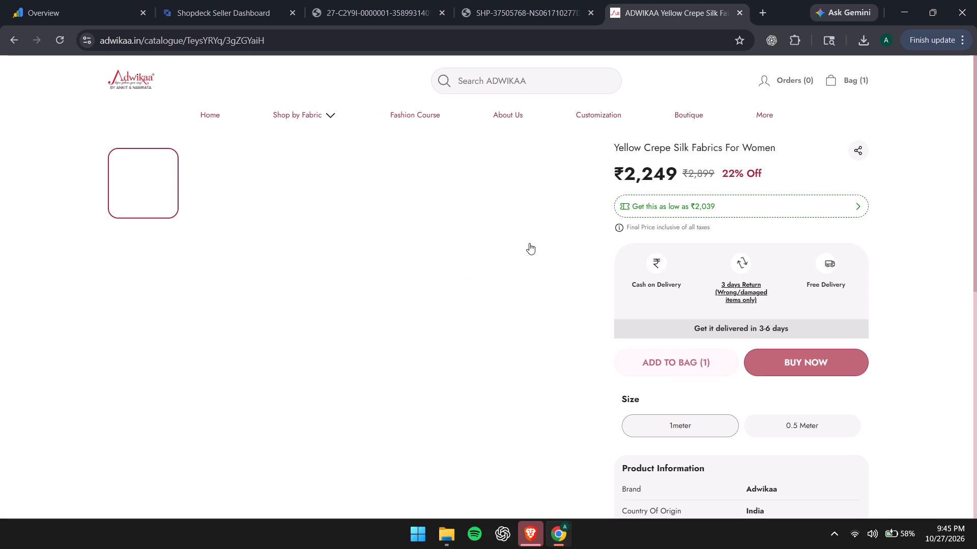
# View the fabric close-up and mannequin photos of the Yellow Crepe Silk Fabrics For Women product.
pyautogui.click(149, 419)
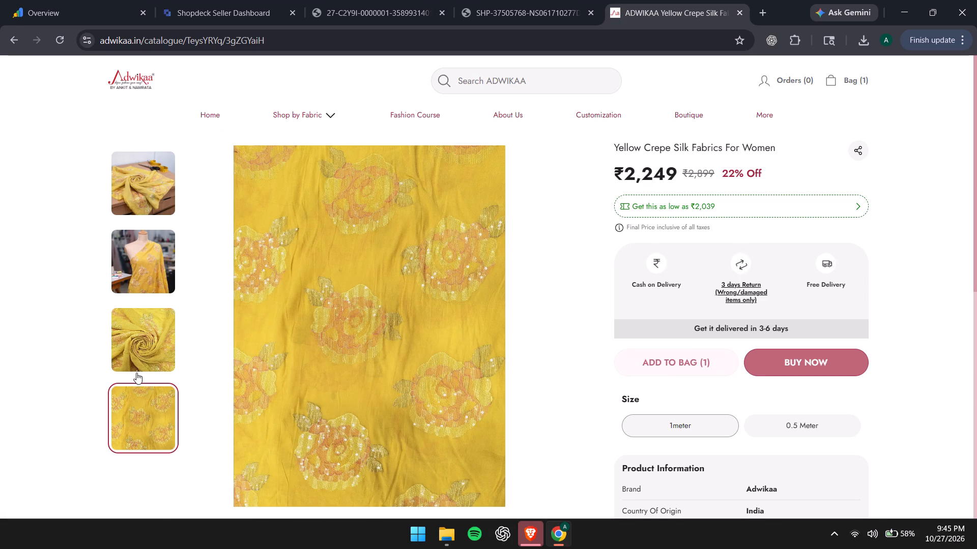
pyautogui.click(138, 353)
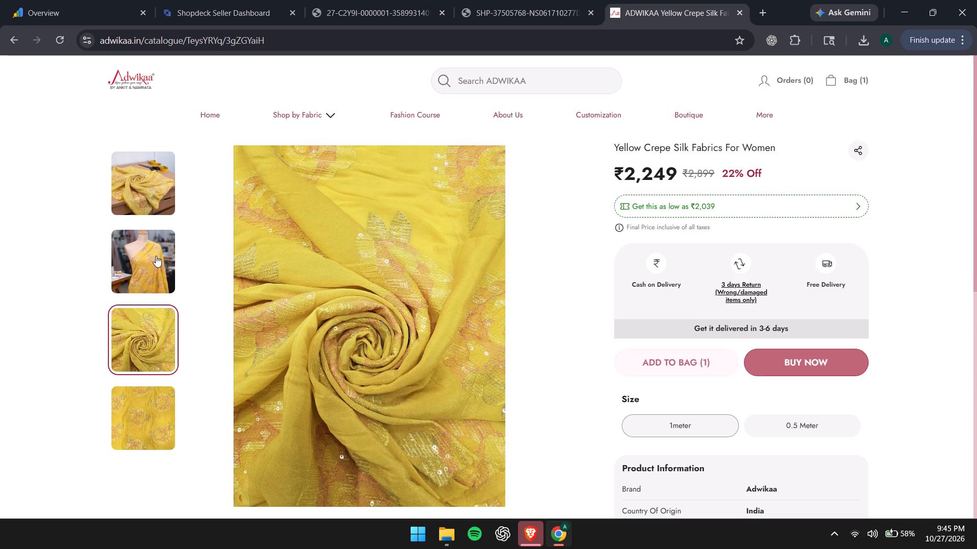
pyautogui.click(140, 419)
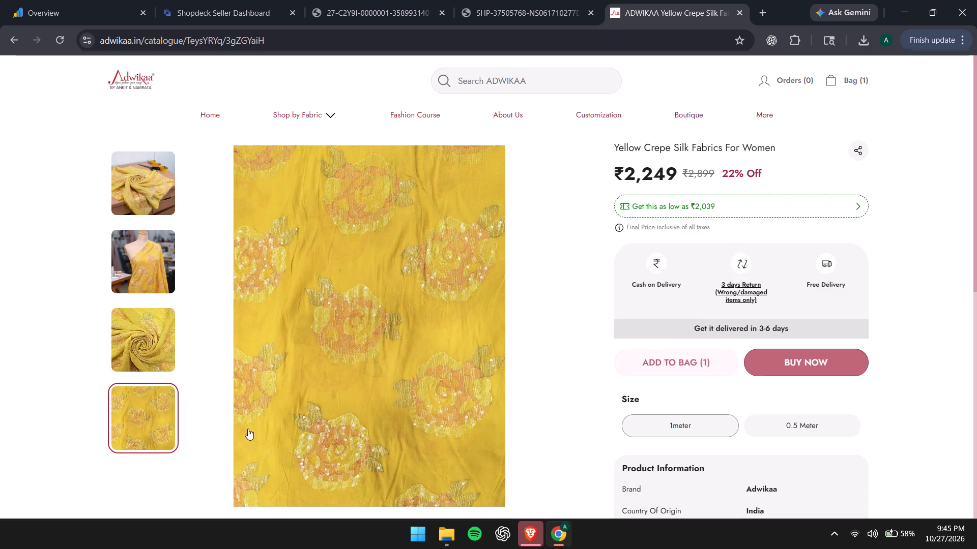
pyautogui.click(150, 345)
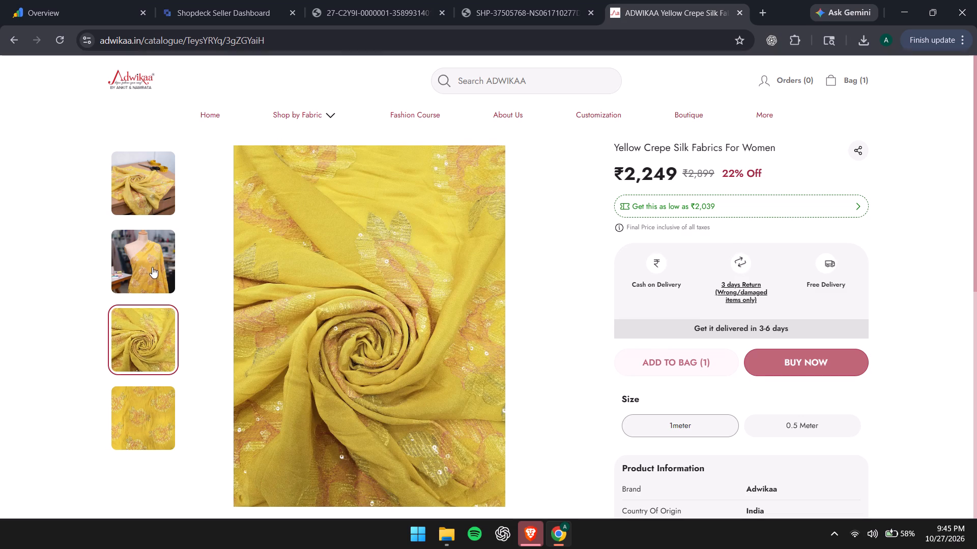
pyautogui.click(152, 266)
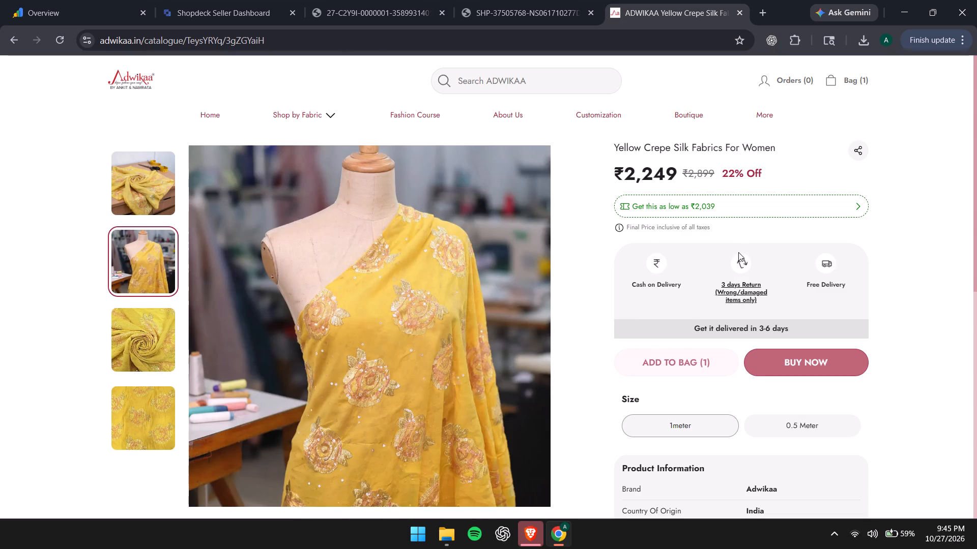
# Read the yellow crepe silk product's full information, and look through the testimonials, recently viewed items and best sellers.
pyautogui.scroll(-1, 838, 445)
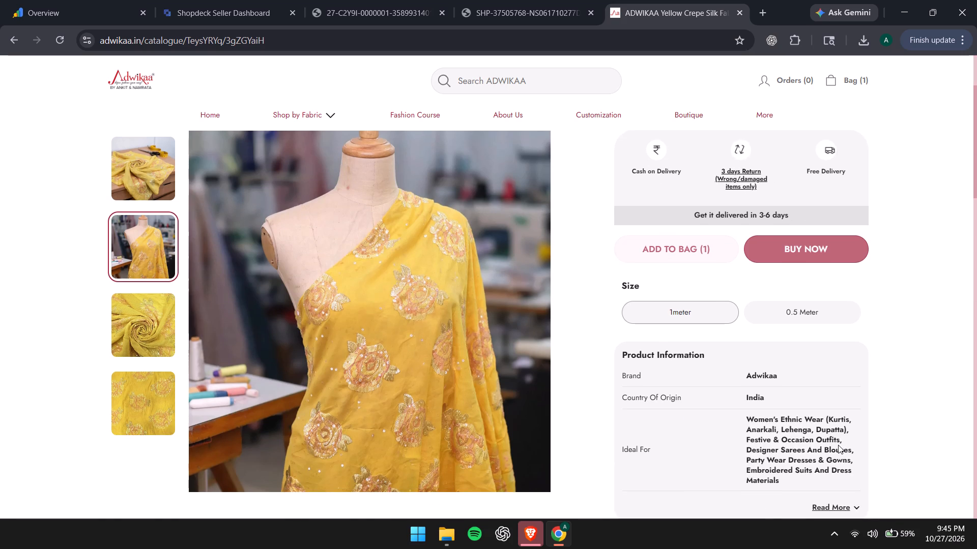
pyautogui.scroll(-2, 838, 445)
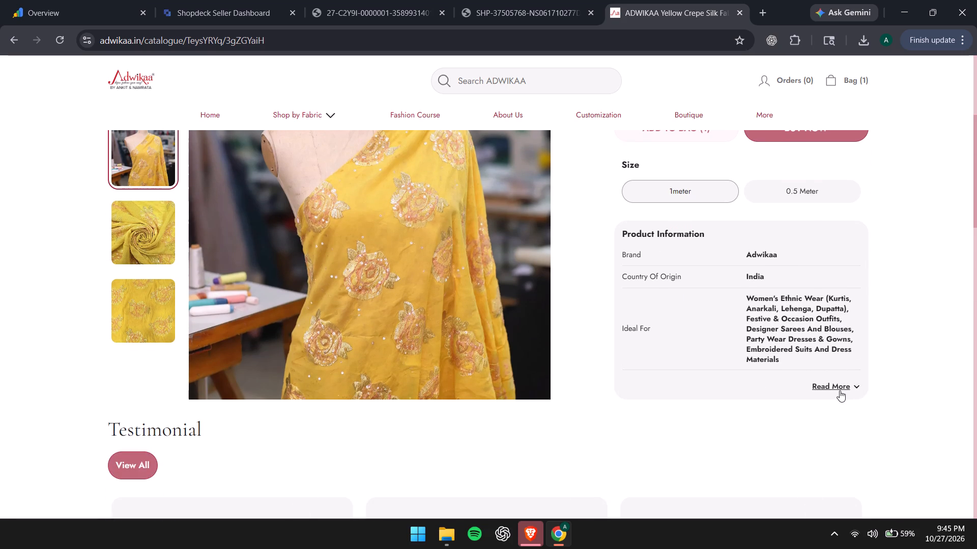
pyautogui.click(840, 390)
pyautogui.scroll(-4, 840, 390)
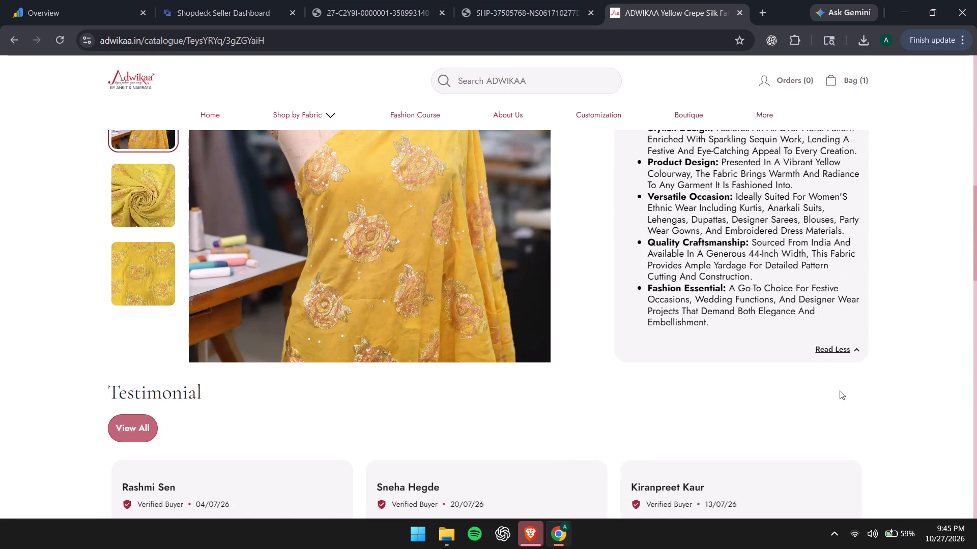
pyautogui.scroll(-4, 842, 355)
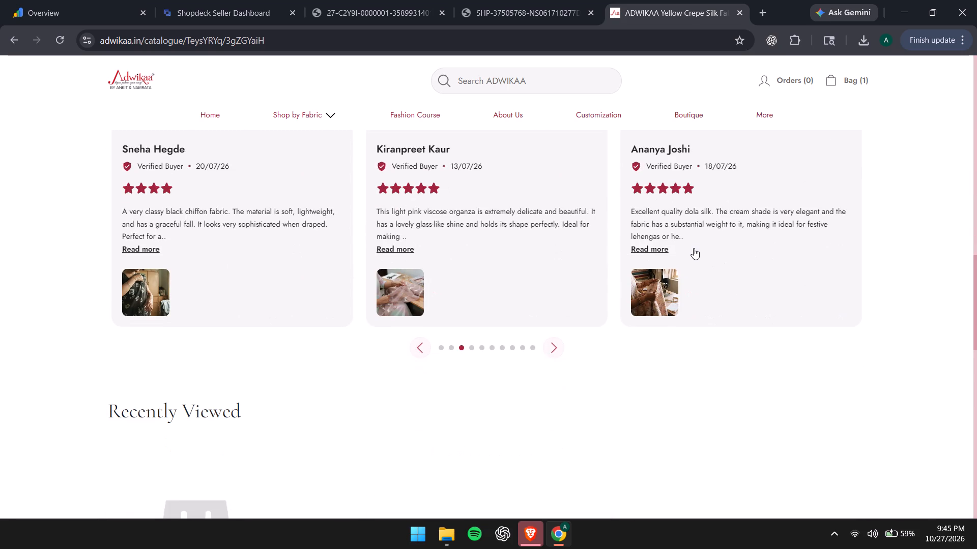
pyautogui.scroll(-3, 694, 248)
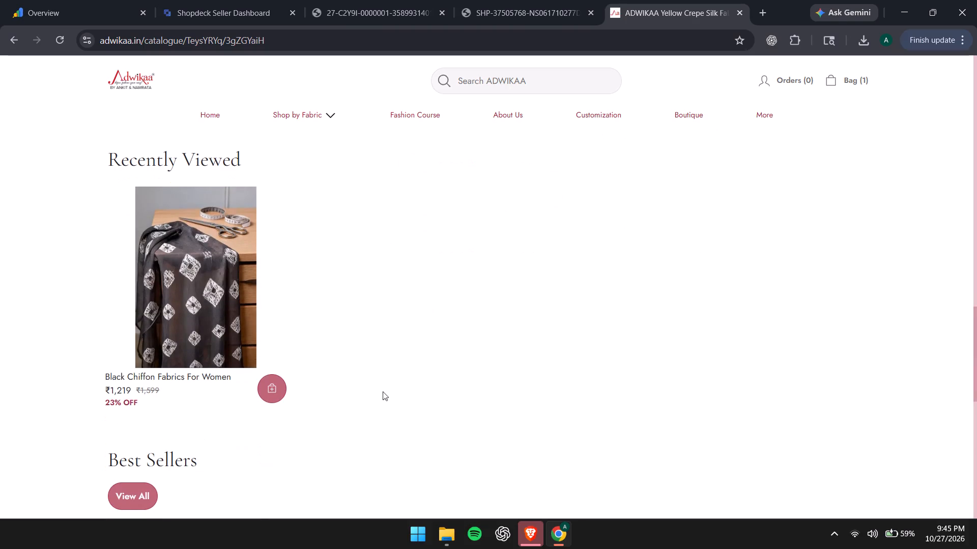
pyautogui.scroll(-4, 555, 494)
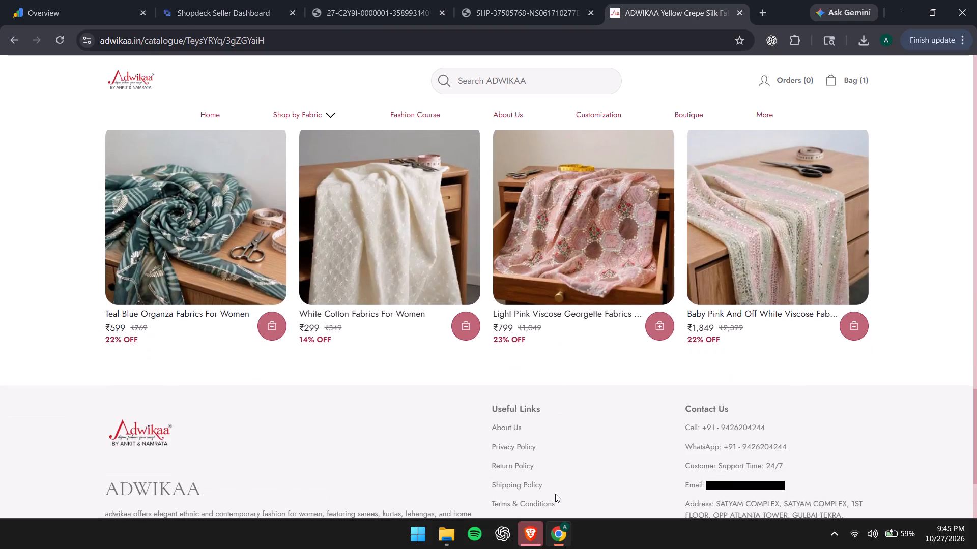
# Open White Cotton Fabrics For Women from the best sellers and view its mannequin and swirled-fabric photos.
pyautogui.click(339, 235)
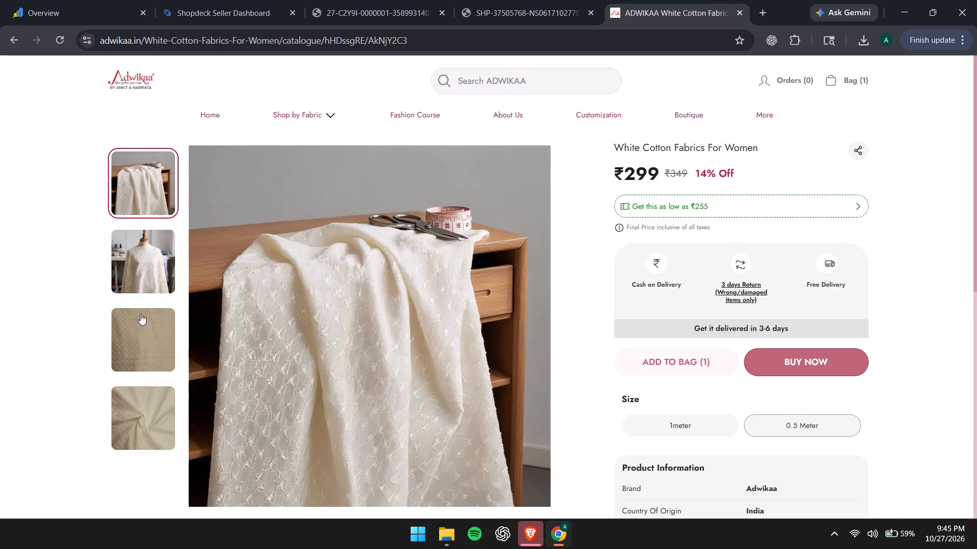
pyautogui.click(147, 266)
pyautogui.click(128, 421)
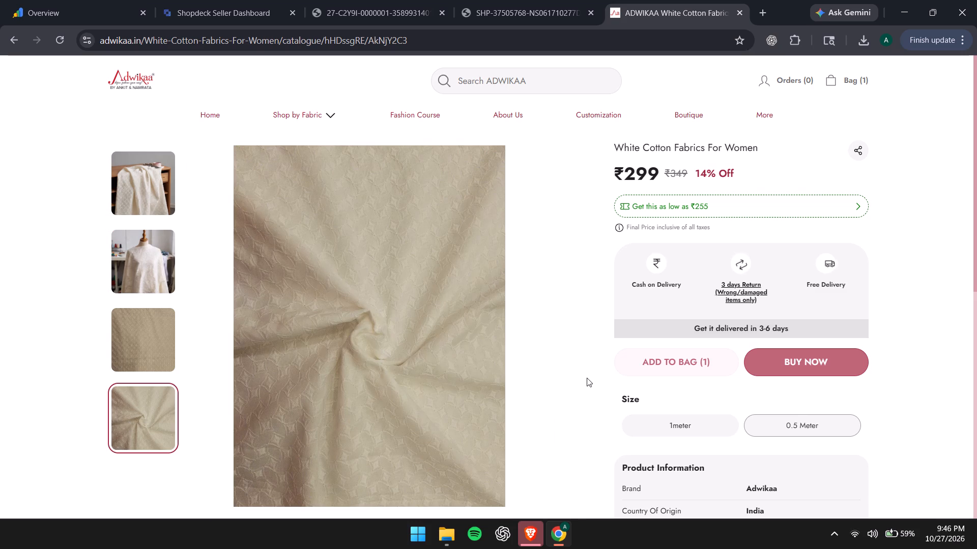
# Check the offers and coupons available for the white cotton fabric, and close the Adwikaa store tab.
pyautogui.click(710, 208)
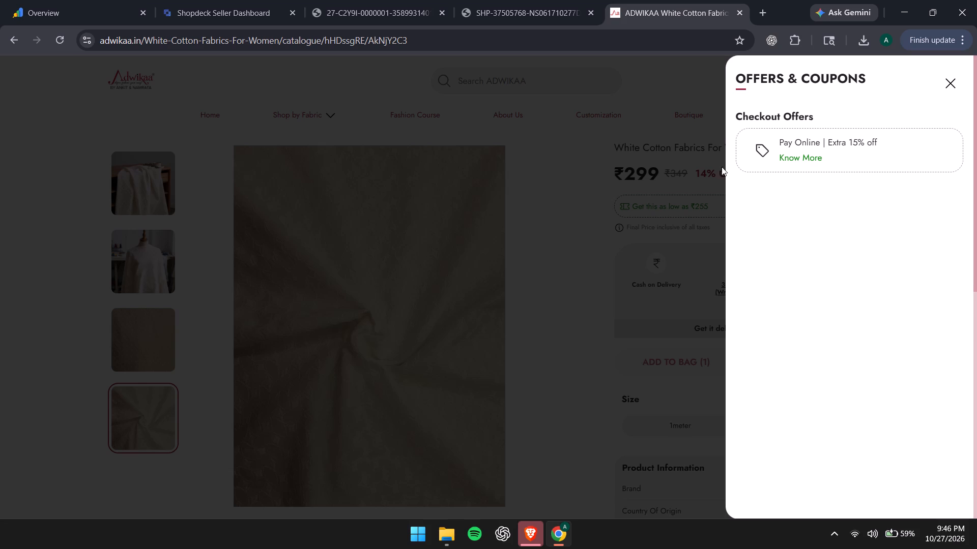
pyautogui.click(648, 167)
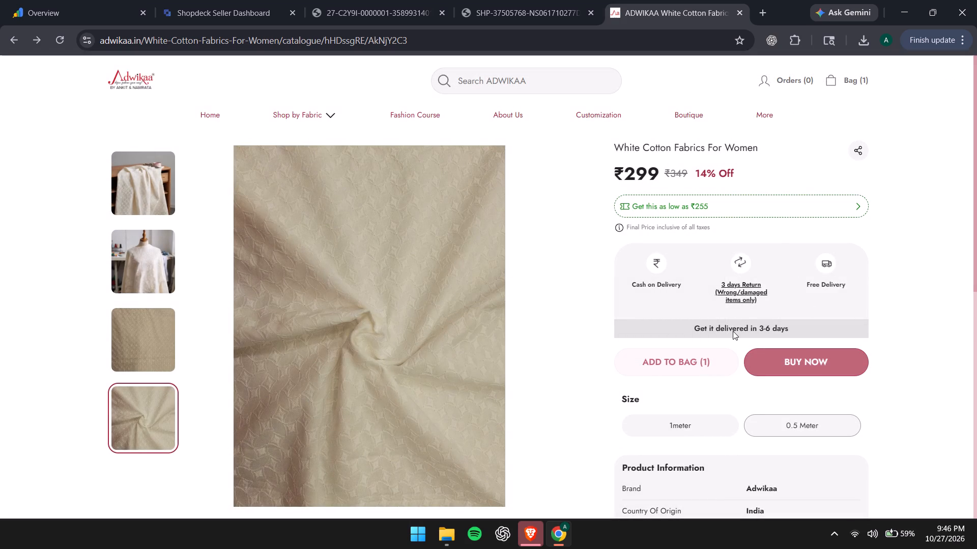
pyautogui.hotkey('ctrl', 'w')
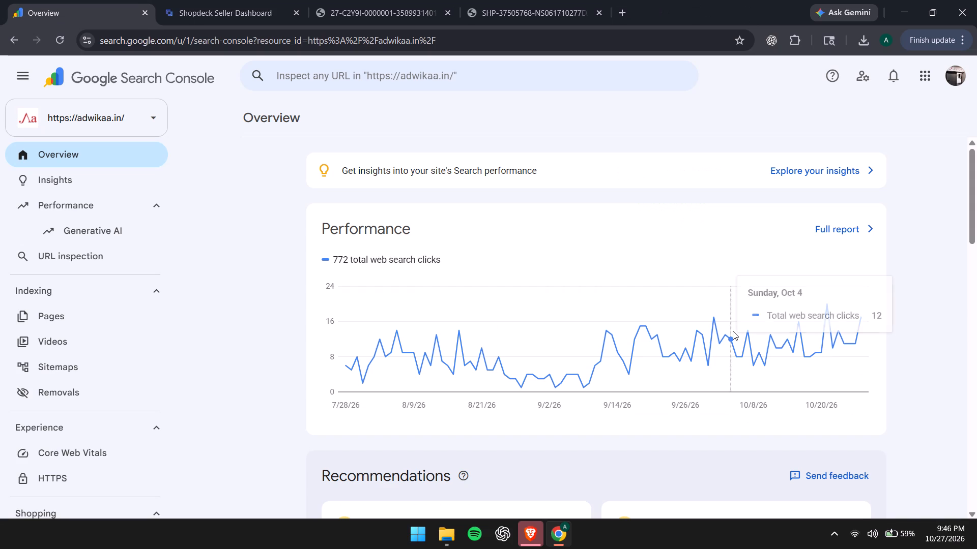
# View adwikaa.in's full Search performance report and its Insights page, and close the Search Console tab.
pyautogui.click(830, 237)
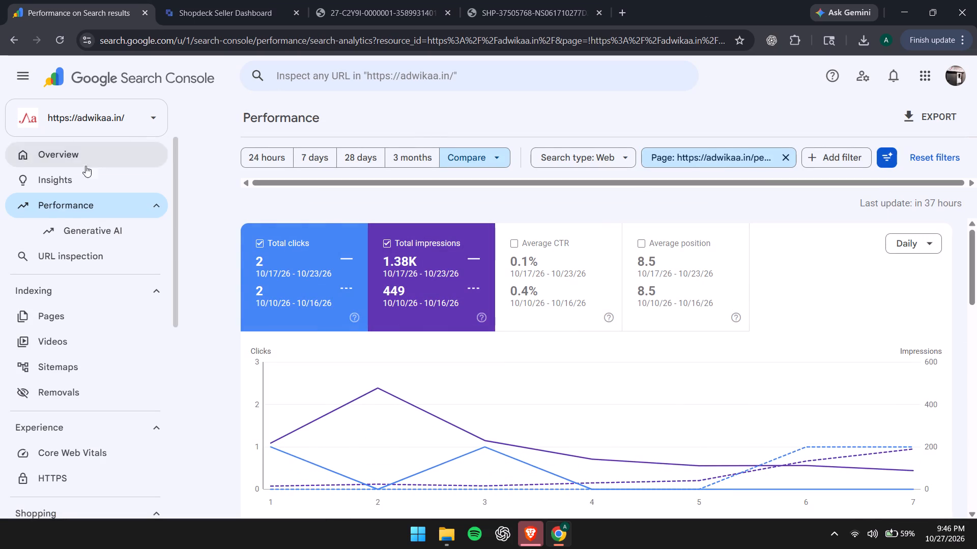
pyautogui.click(87, 168)
pyautogui.click(97, 152)
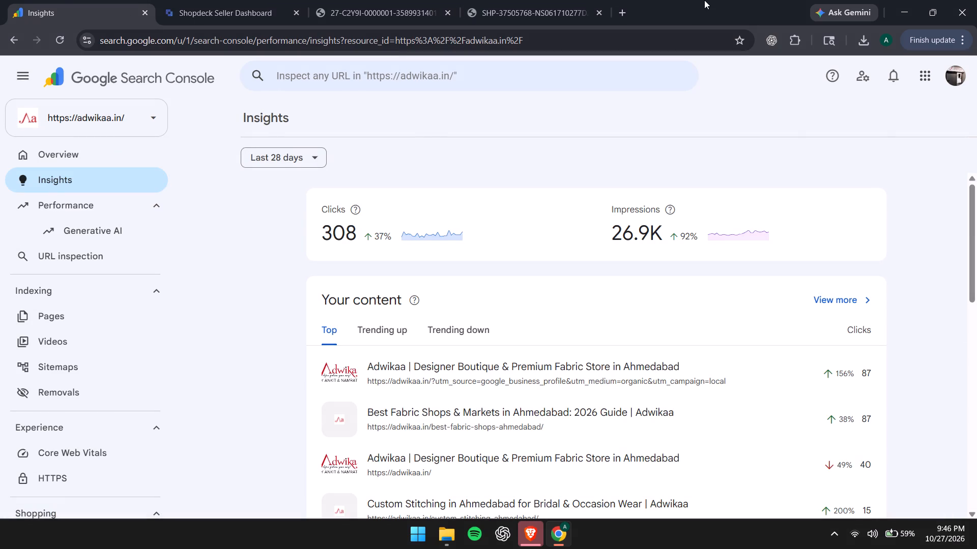
pyautogui.hotkey('ctrl', 'w')
# Search Google for "adwikaa house" in a new tab and view the Business Profile's performance overview.
pyautogui.hotkey('ctrl', 't')
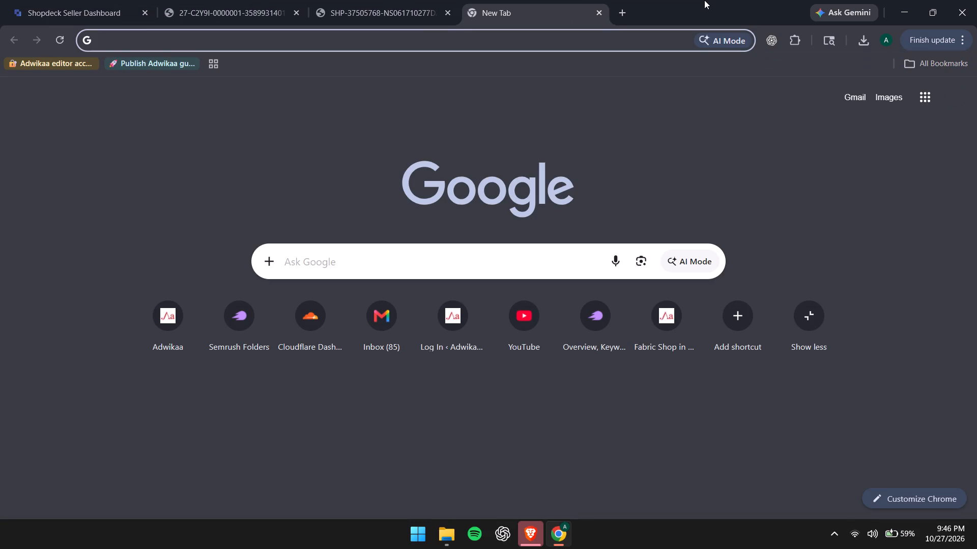
pyautogui.write('adwikaa house')
pyautogui.press('Return')
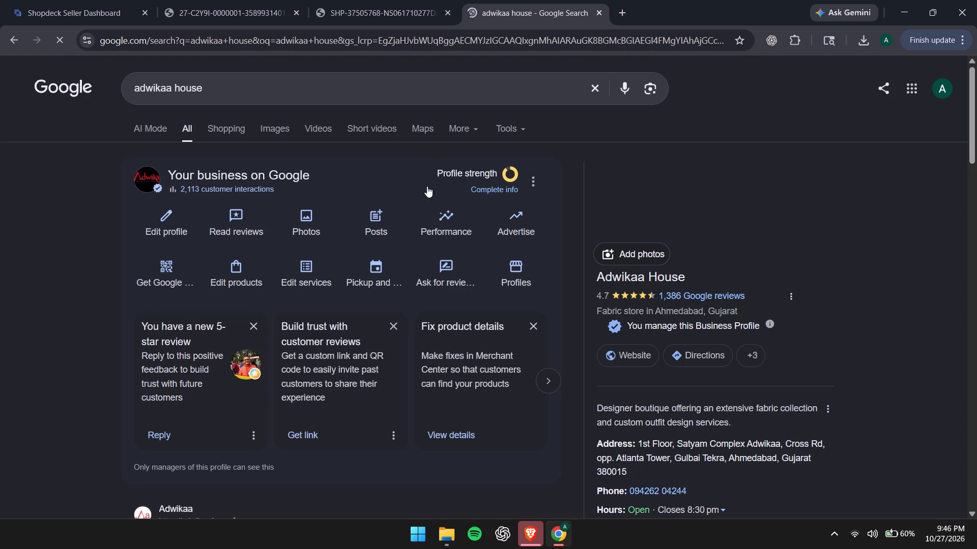
pyautogui.click(436, 223)
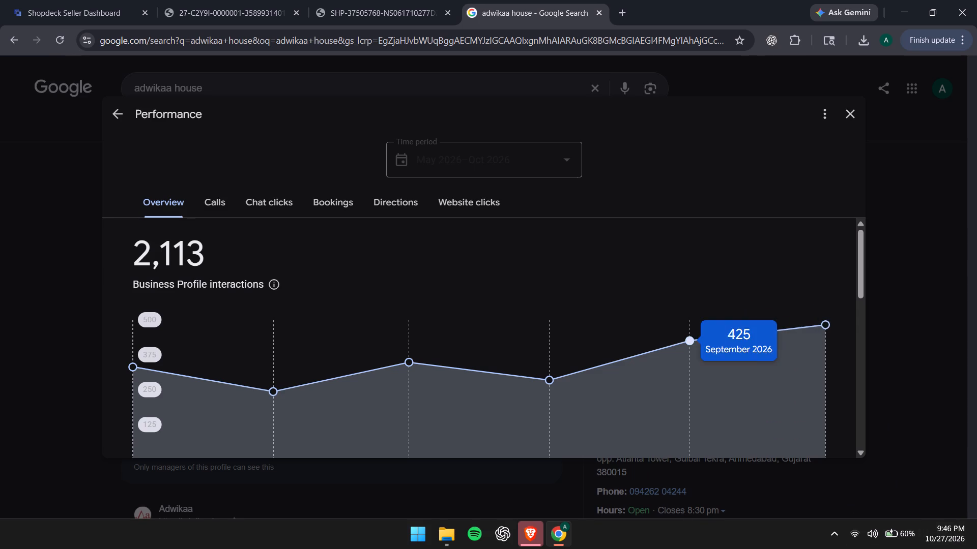
pyautogui.press('Escape')
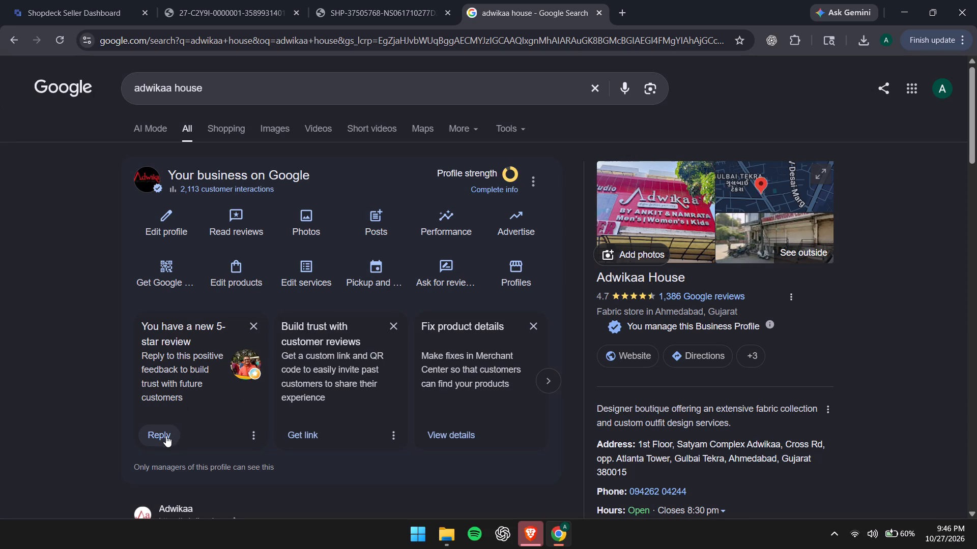
# Dismiss the "Build trust with customer reviews" suggestion from the Business Profile.
pyautogui.click(392, 329)
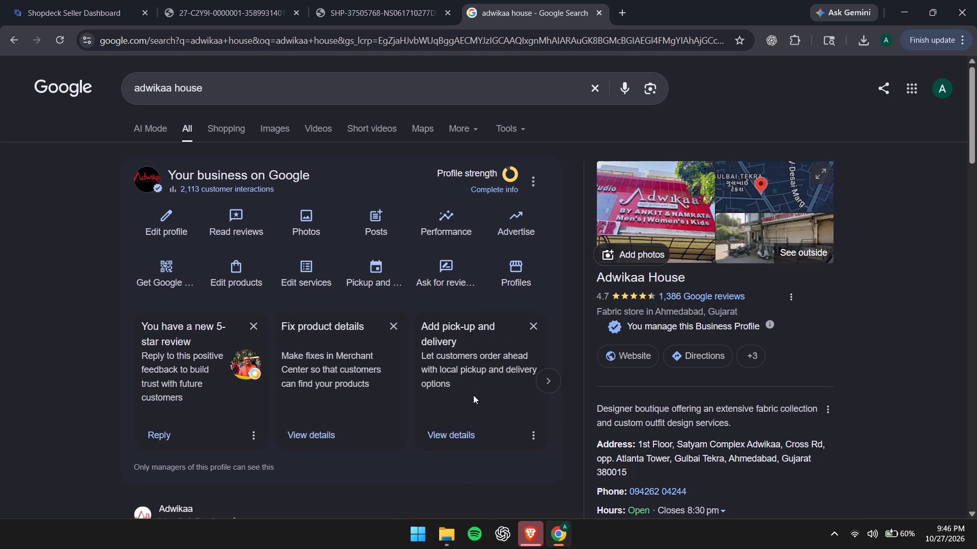
# Add adwikaa.in as the booking URL in the Business Profile's pick-up and delivery options, save it and close the dialog.
pyautogui.hscroll(-1, 473, 395)
pyautogui.click(397, 438)
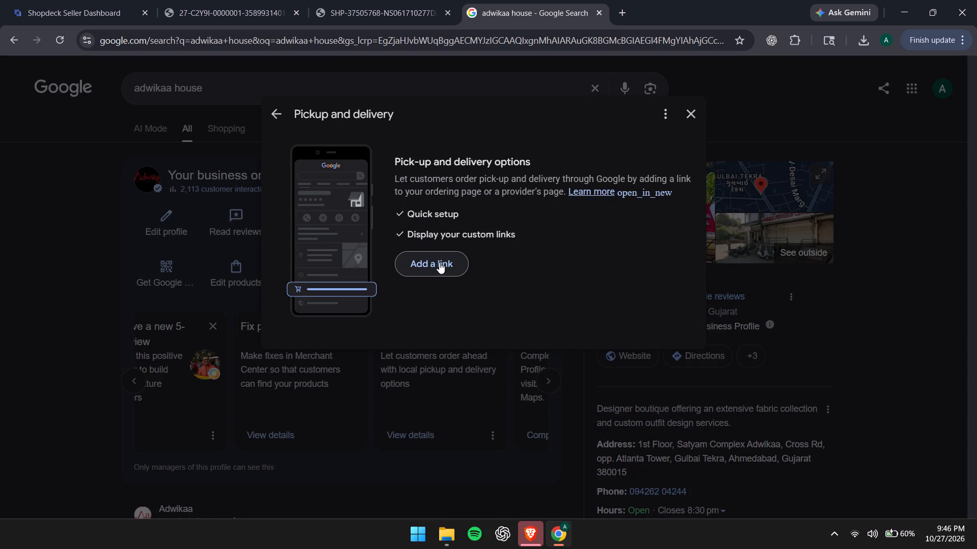
pyautogui.click(439, 262)
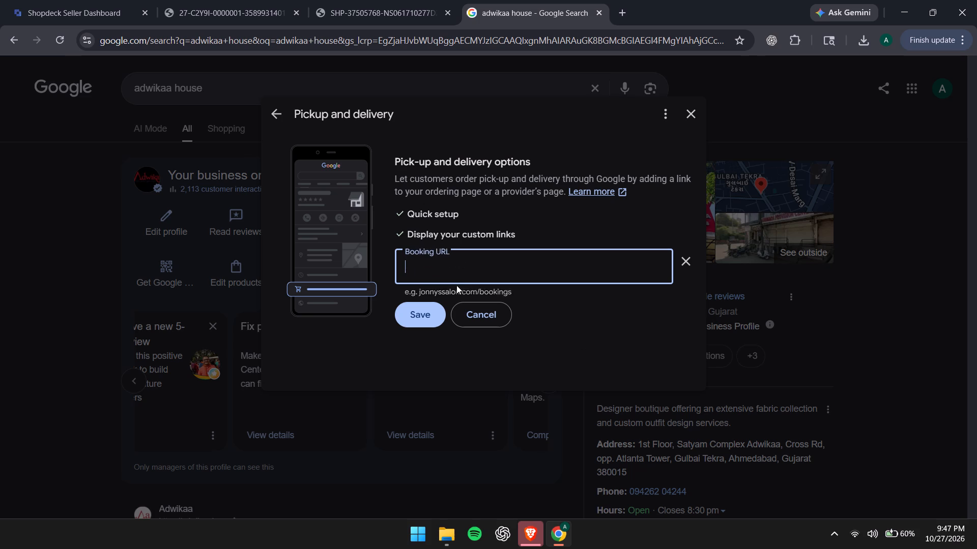
pyautogui.click(481, 270)
pyautogui.write('adwikaa.in')
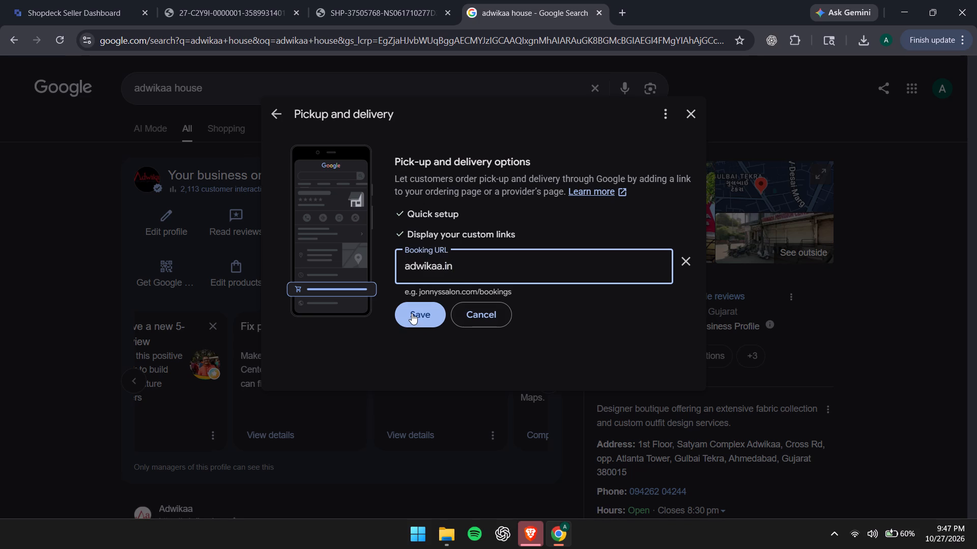
pyautogui.click(417, 322)
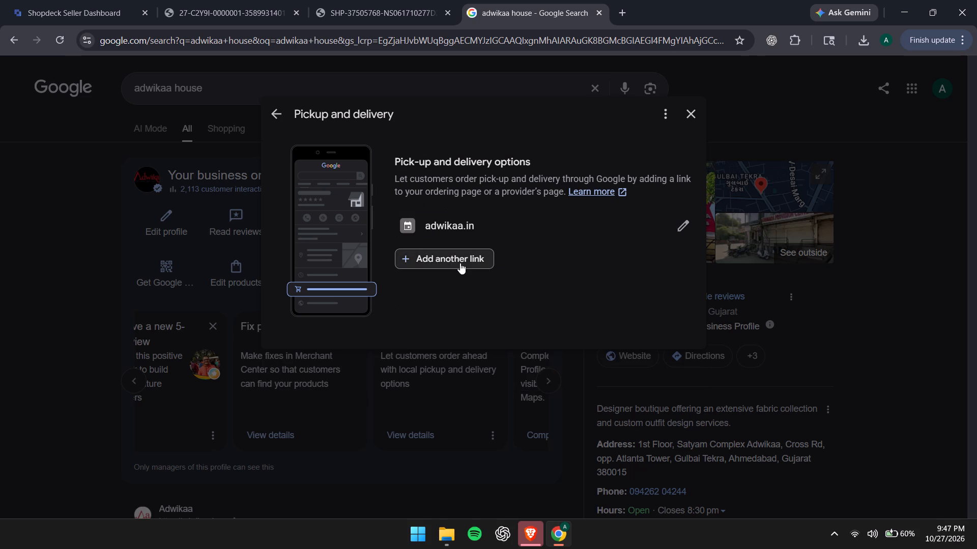
pyautogui.click(411, 381)
# Open the Complete profile page from the "Help customers find your business" suggestion, and return to the adwikaa house search results.
pyautogui.hscroll(-1, 411, 381)
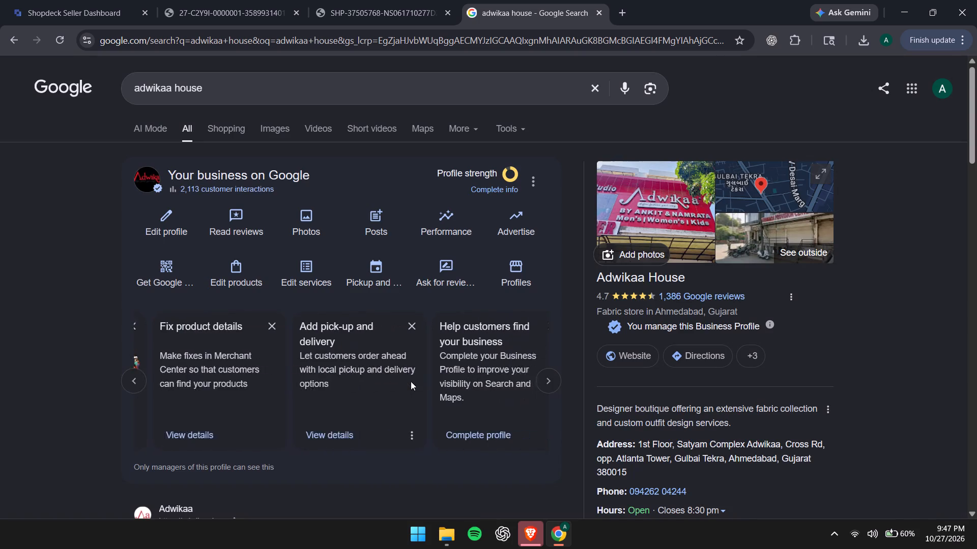
pyautogui.hscroll(-1, 411, 381)
pyautogui.click(477, 436)
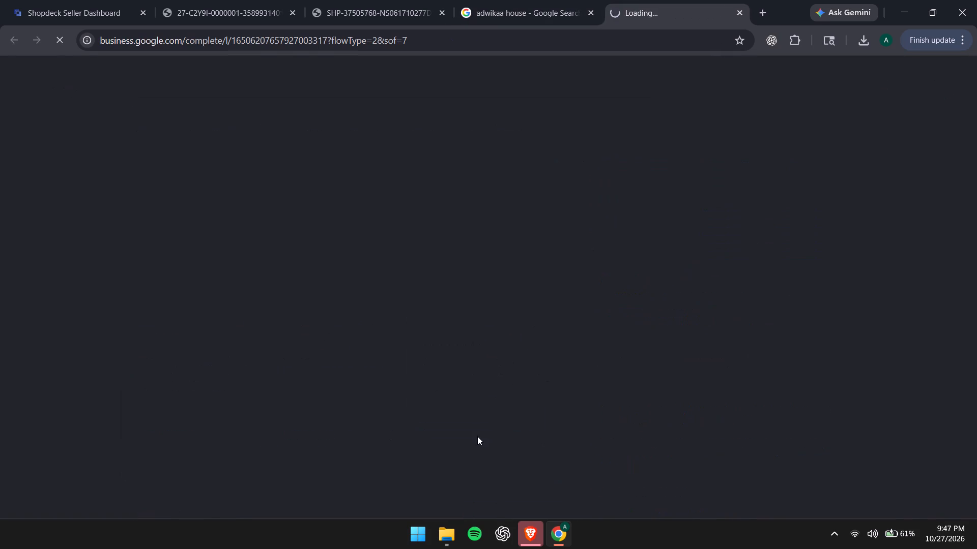
pyautogui.click(491, 0)
# Dismiss the "Help customers find your business" and "Attract more customers with a Google QR code" suggestions.
pyautogui.hscroll(-2, 397, 379)
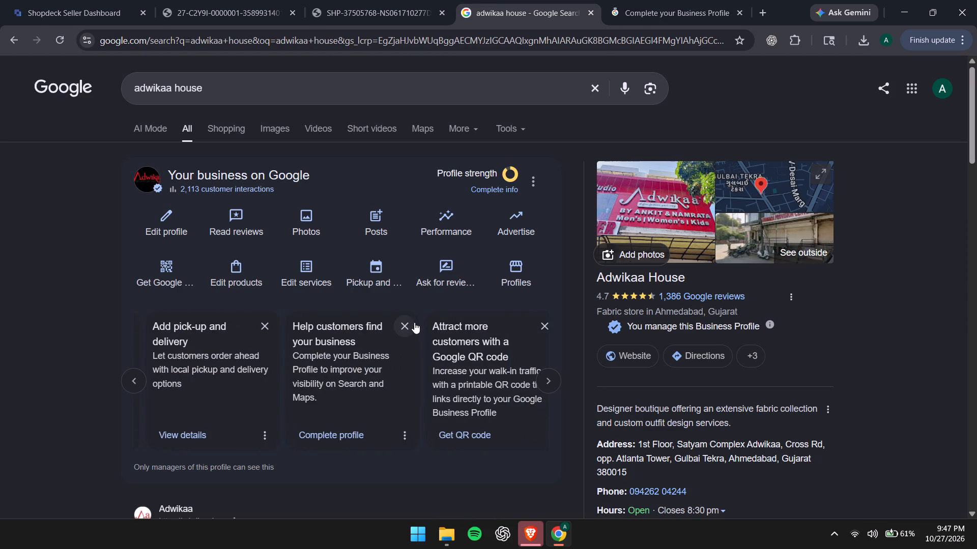
pyautogui.click(414, 322)
pyautogui.hscroll(-1, 421, 374)
pyautogui.click(378, 327)
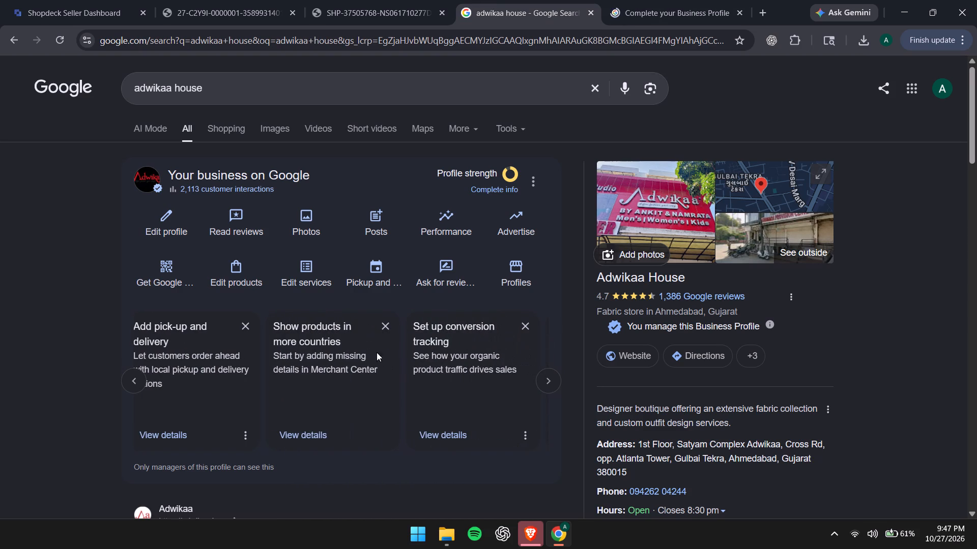
# Try to view details for "Show products in more countries", and look through the suggestion cards up to the 2026 record.
pyautogui.keyDown('ctrl'); pyautogui.click(319, 436); pyautogui.keyUp('ctrl')
pyautogui.hscroll(-1, 487, 419)
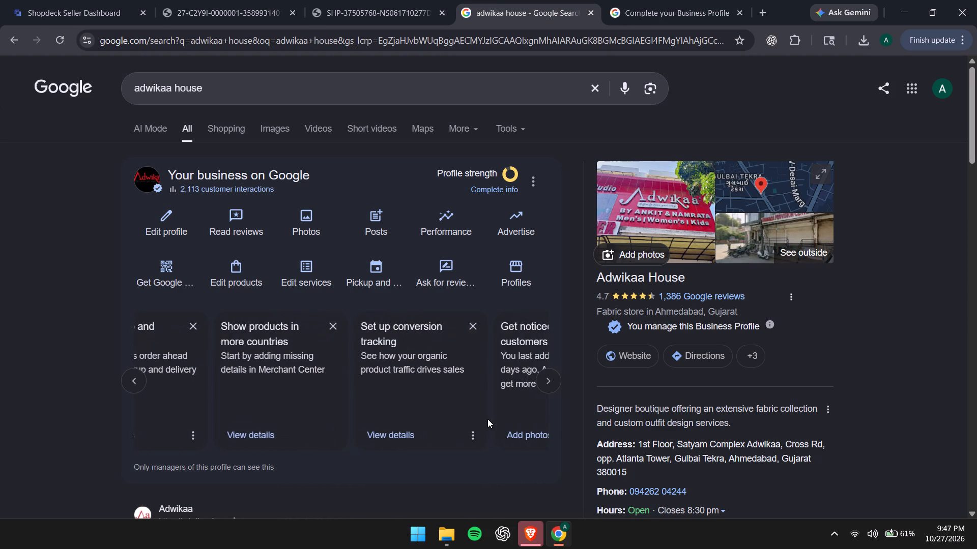
pyautogui.hscroll(-3, 426, 419)
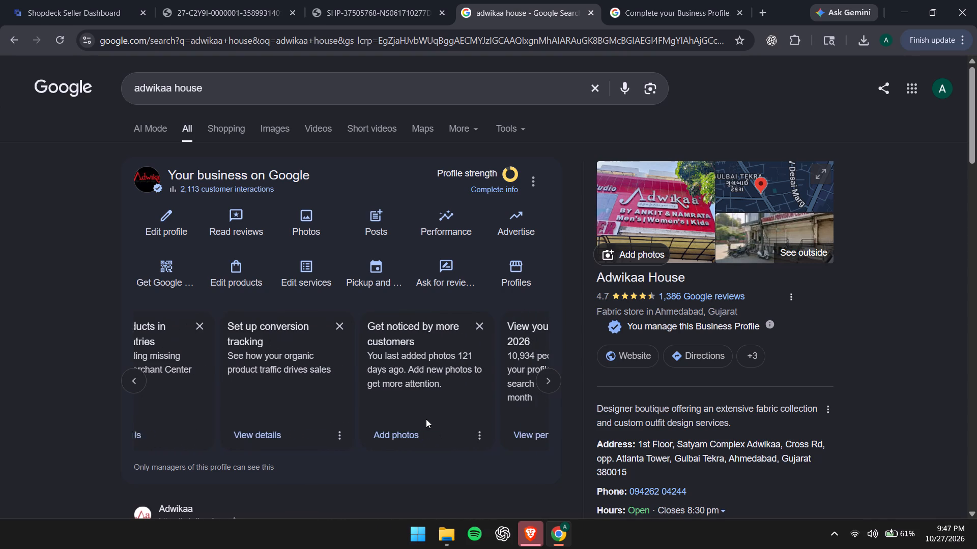
pyautogui.hscroll(-1, 426, 419)
pyautogui.hscroll(-1, 449, 381)
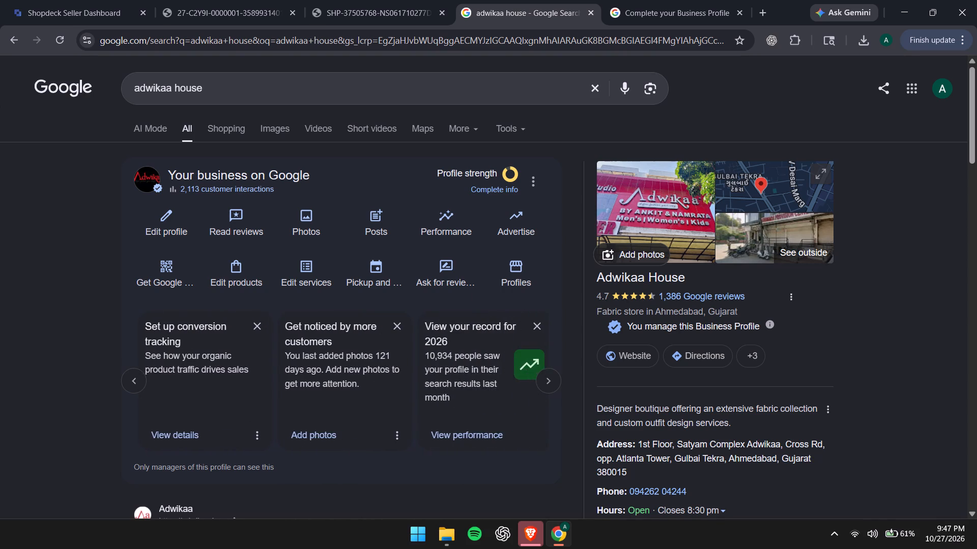
pyautogui.hscroll(-1, 449, 381)
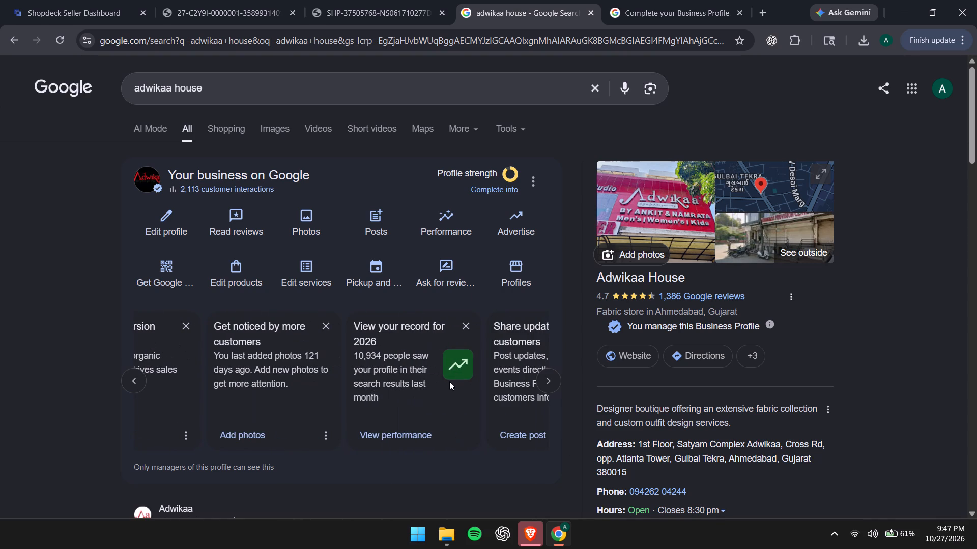
# View the performance overview from the "View your record for 2026" suggestion and close it.
pyautogui.click(423, 432)
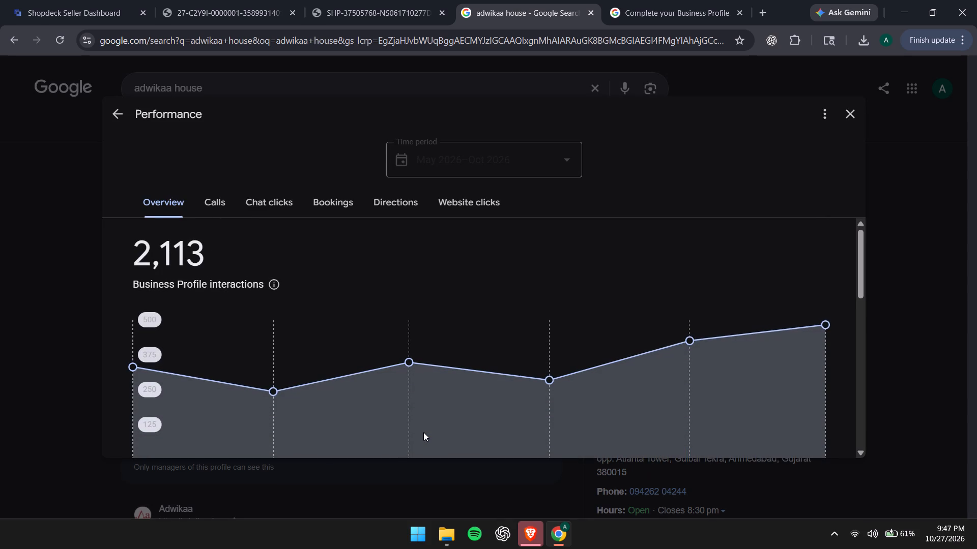
pyautogui.click(68, 329)
# Start a new post from the "Create an offer" suggestion on the Business Profile.
pyautogui.hscroll(-2, 459, 391)
pyautogui.hscroll(-3, 351, 439)
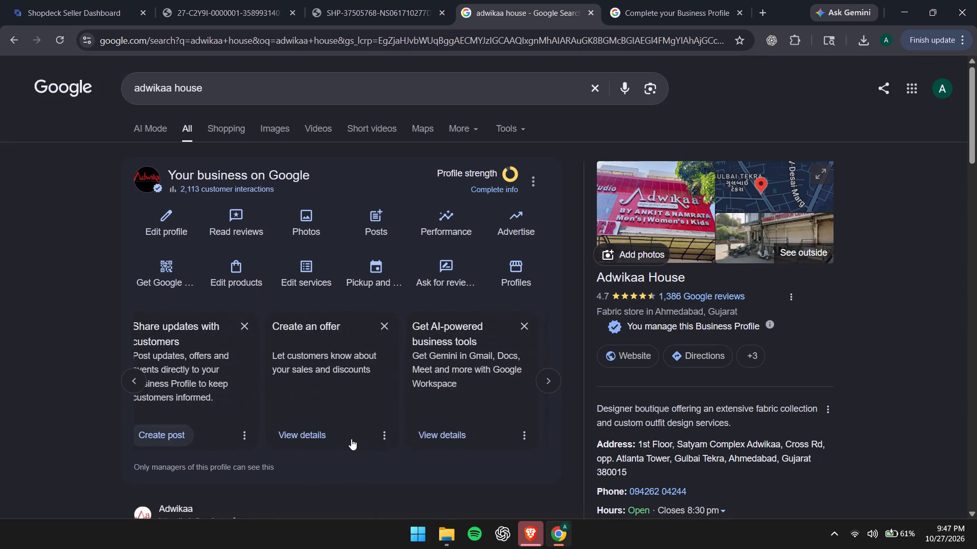
pyautogui.click(312, 432)
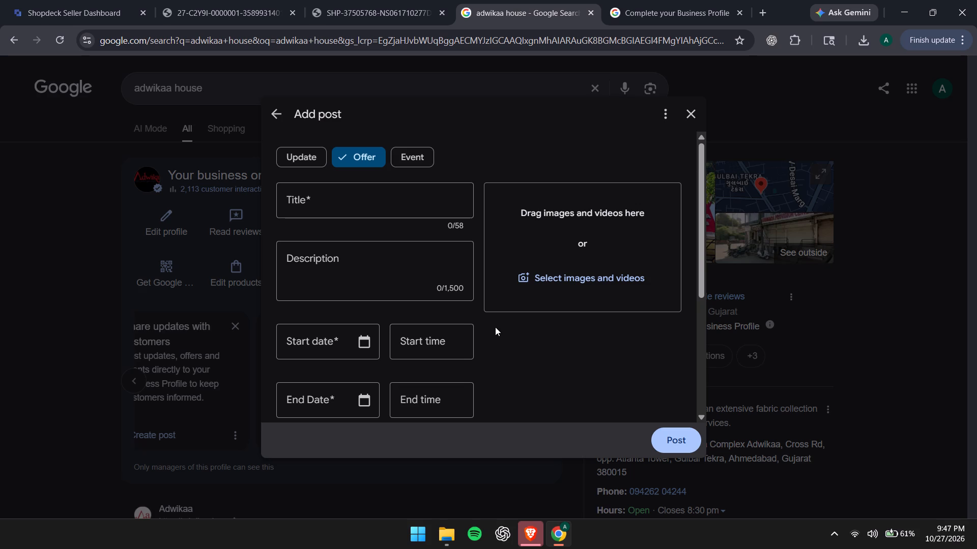
# Compare the Update, Offer and Event post types, and examine the fields and scheduling options of the offer form.
pyautogui.click(394, 156)
pyautogui.click(334, 156)
pyautogui.click(308, 160)
pyautogui.click(417, 161)
pyautogui.click(369, 168)
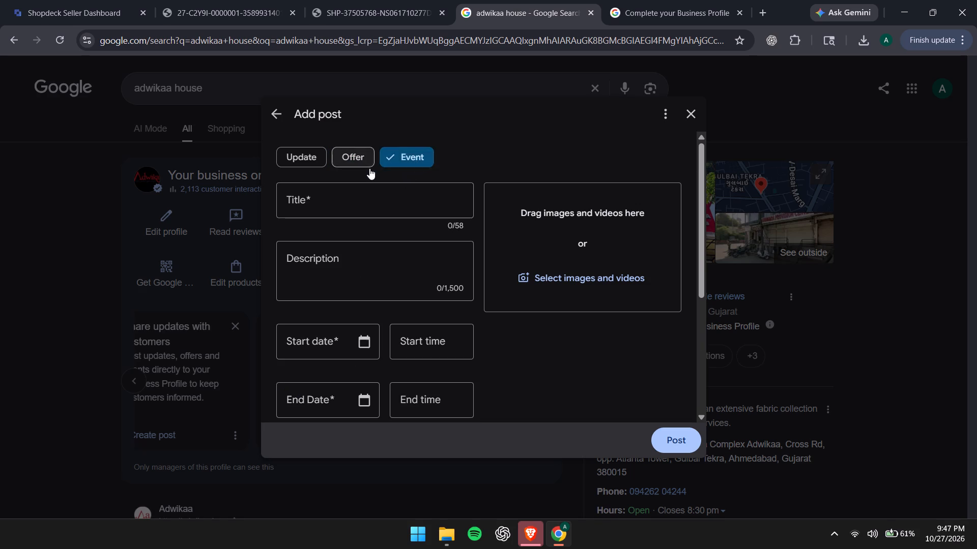
pyautogui.click(403, 205)
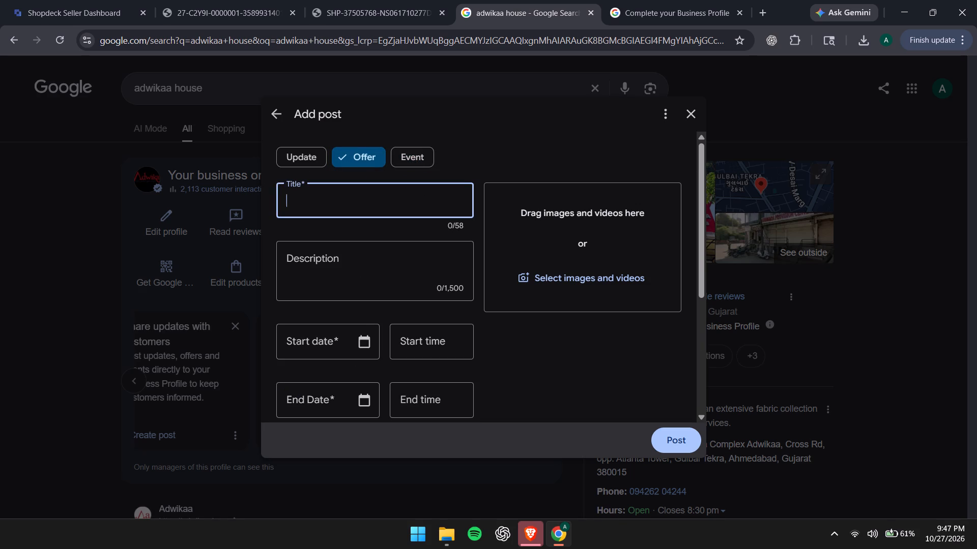
pyautogui.scroll(-2, 509, 329)
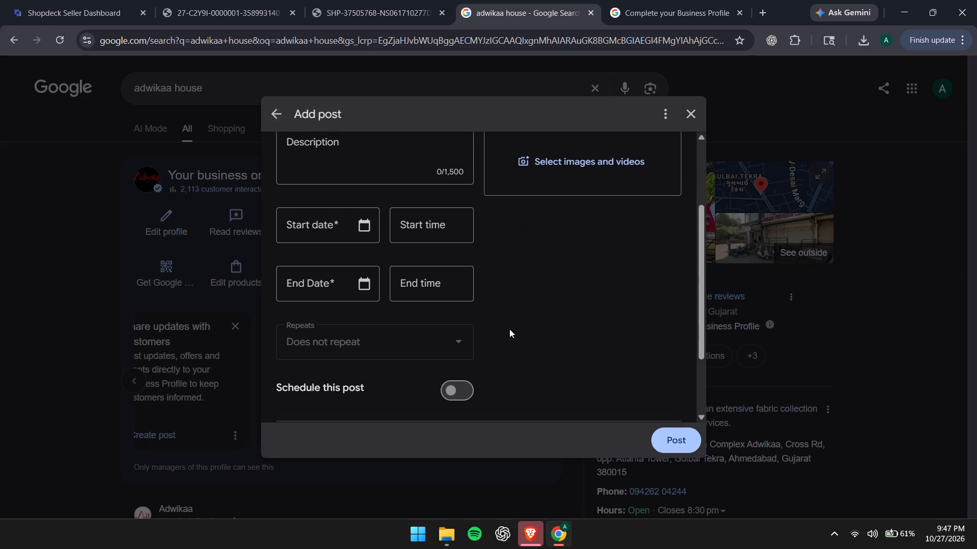
pyautogui.scroll(-2, 509, 329)
pyautogui.scroll(3, 485, 299)
pyautogui.hscroll(1, 452, 342)
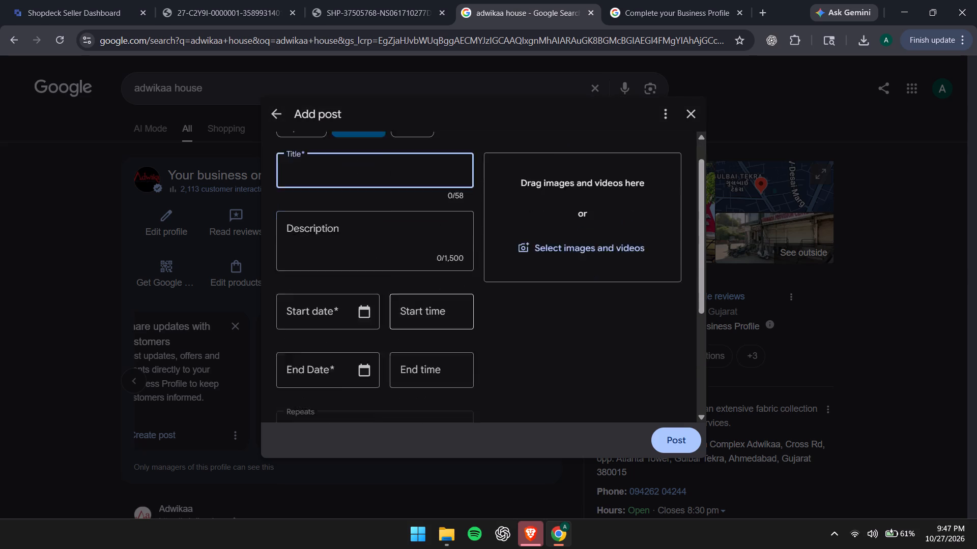
pyautogui.hscroll(1, 452, 342)
# Make the post an Event and enter the title "New Festive Wear".
pyautogui.click(411, 143)
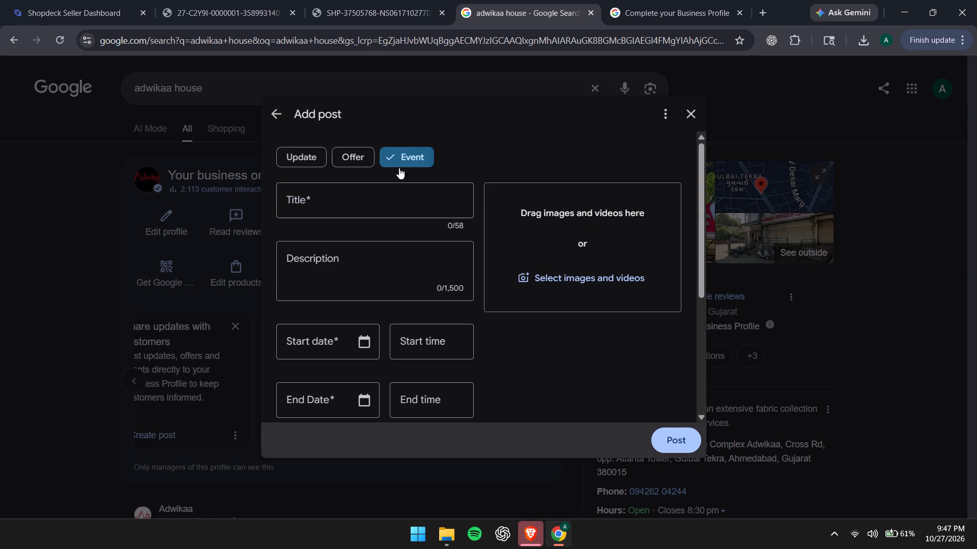
pyautogui.click(384, 200)
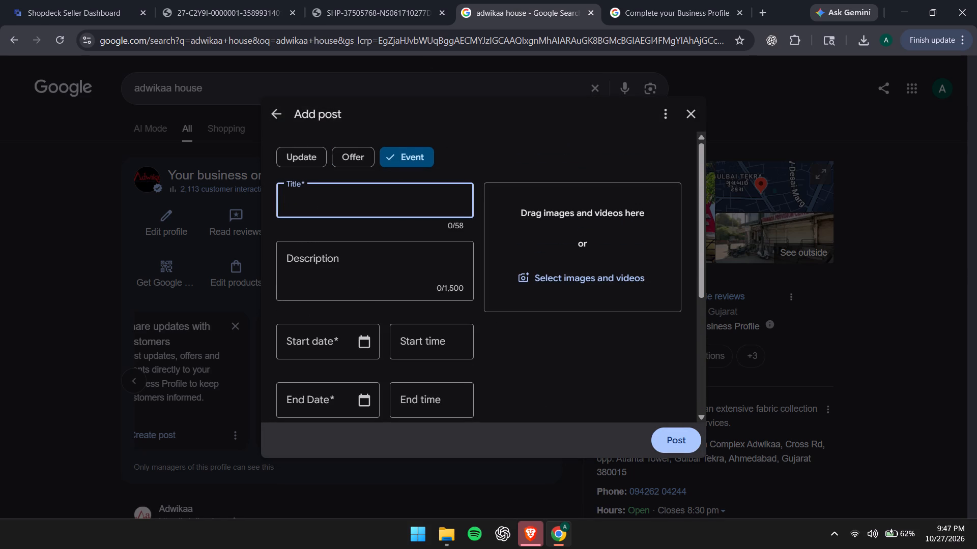
pyautogui.write('New')
pyautogui.press('space')
pyautogui.write('Festive Wear')
pyautogui.press('space')
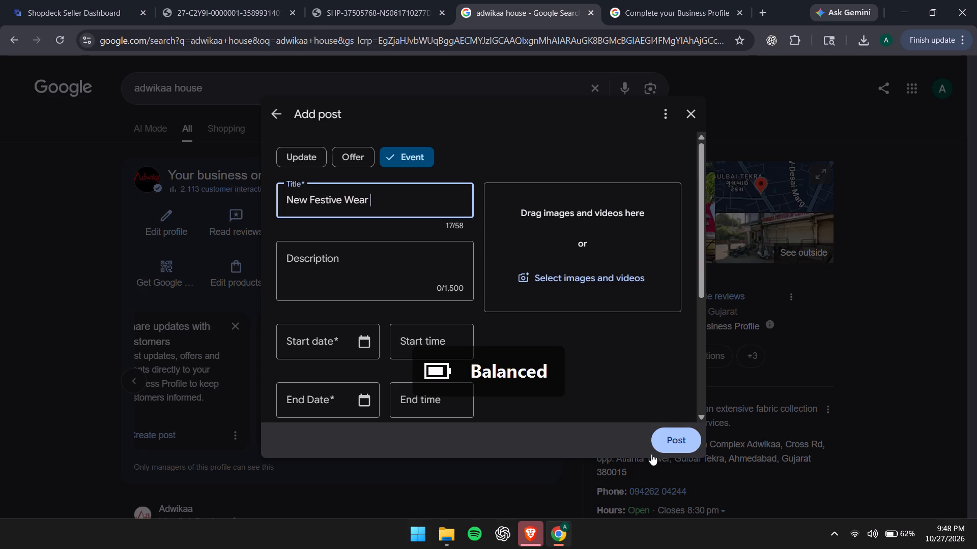
pyautogui.scroll(-1, 439, 284)
pyautogui.scroll(7, 439, 284)
# Search Windows for "chat".
pyautogui.write('chat')
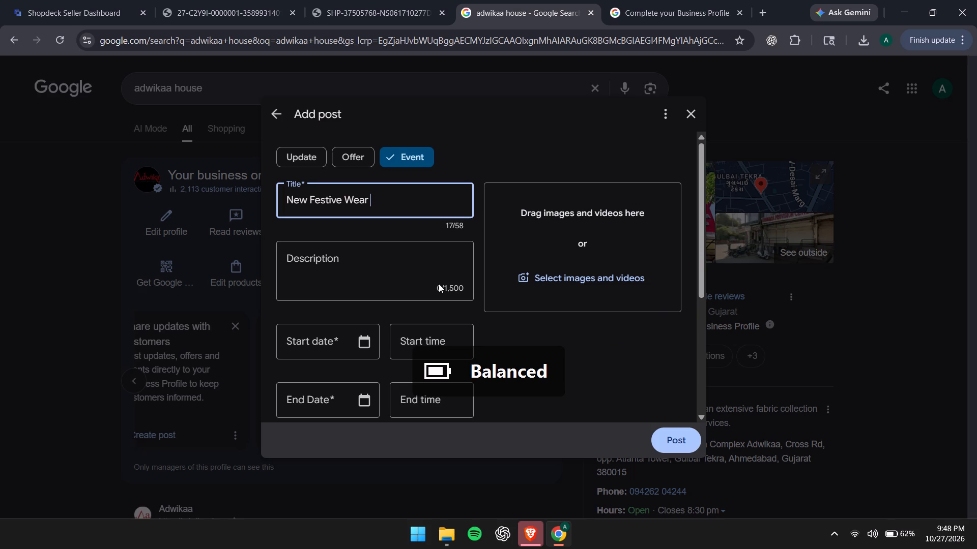
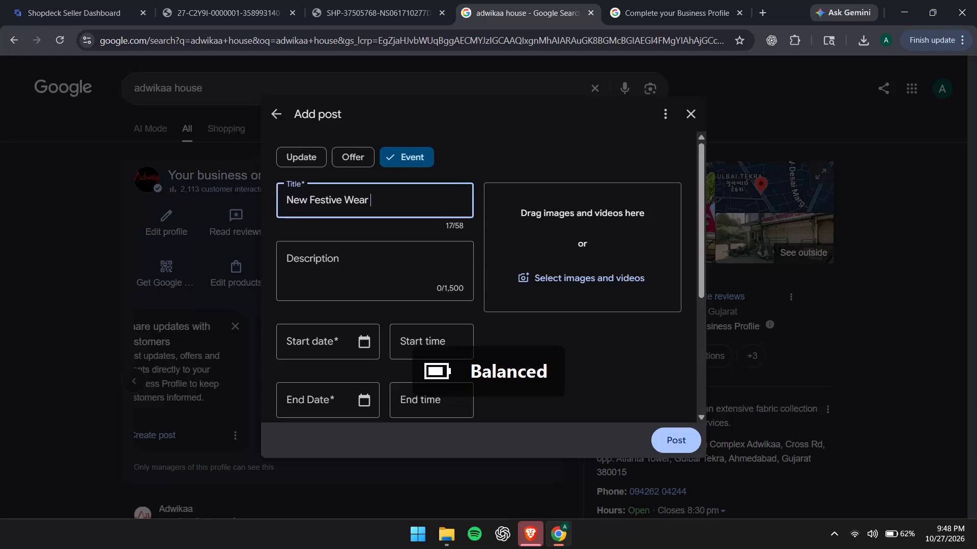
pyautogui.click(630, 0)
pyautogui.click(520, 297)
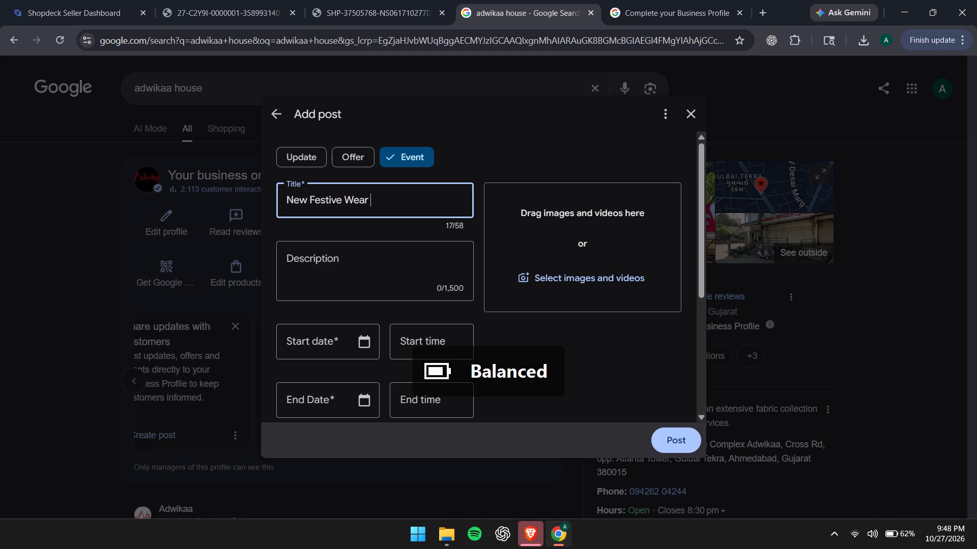